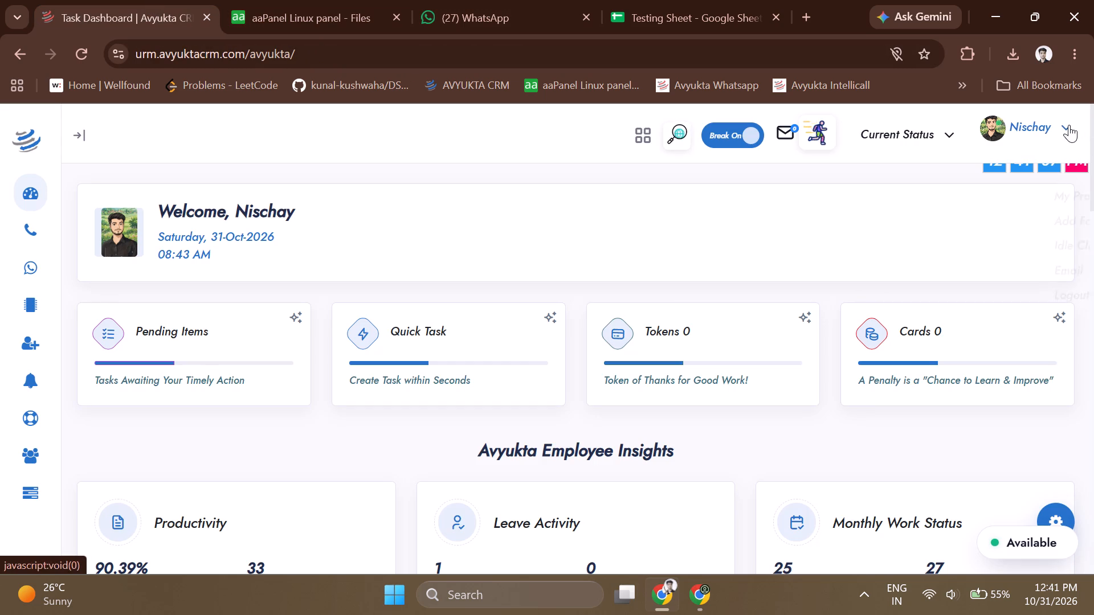
{"action": "left_click", "coordinate": [1022, 216]}
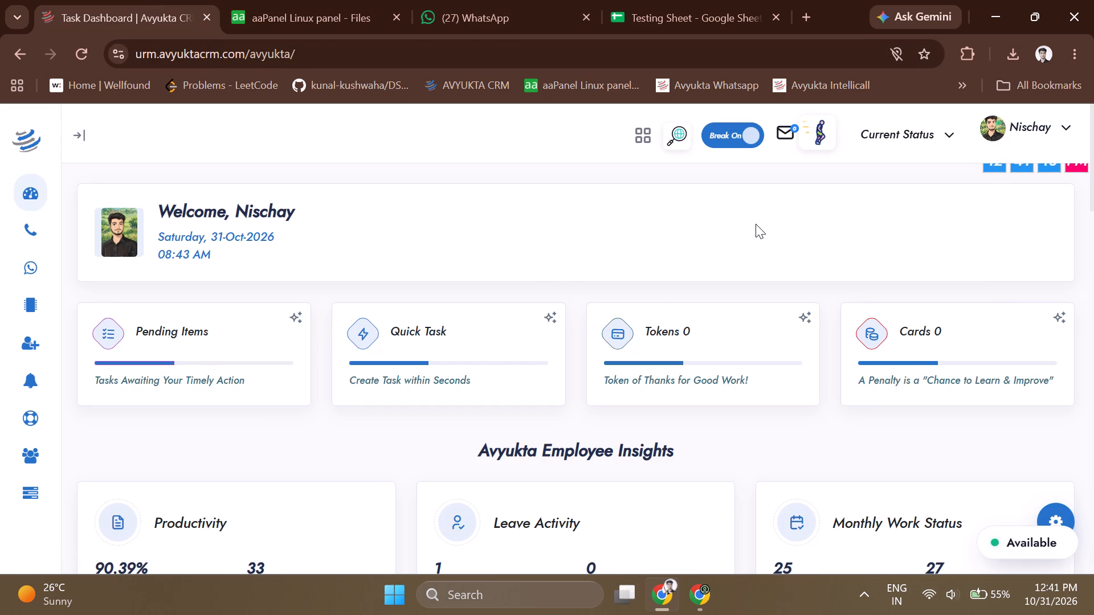
{"action": "scroll", "coordinate": [797, 302], "scroll_direction": "down", "scroll_amount": 3}
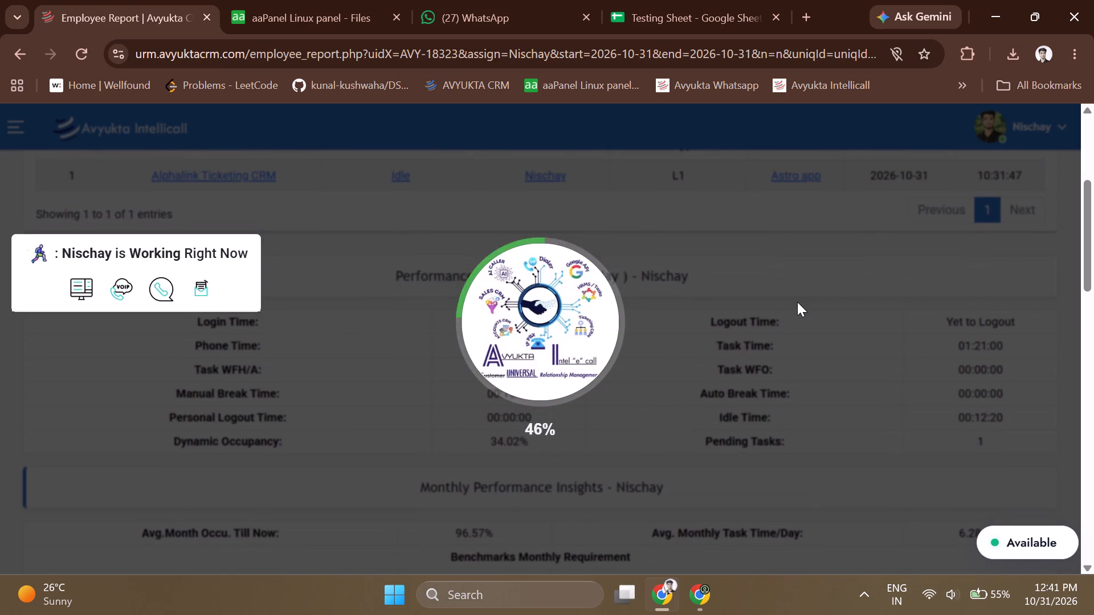
{"action": "scroll", "coordinate": [797, 302], "scroll_direction": "down", "scroll_amount": 2}
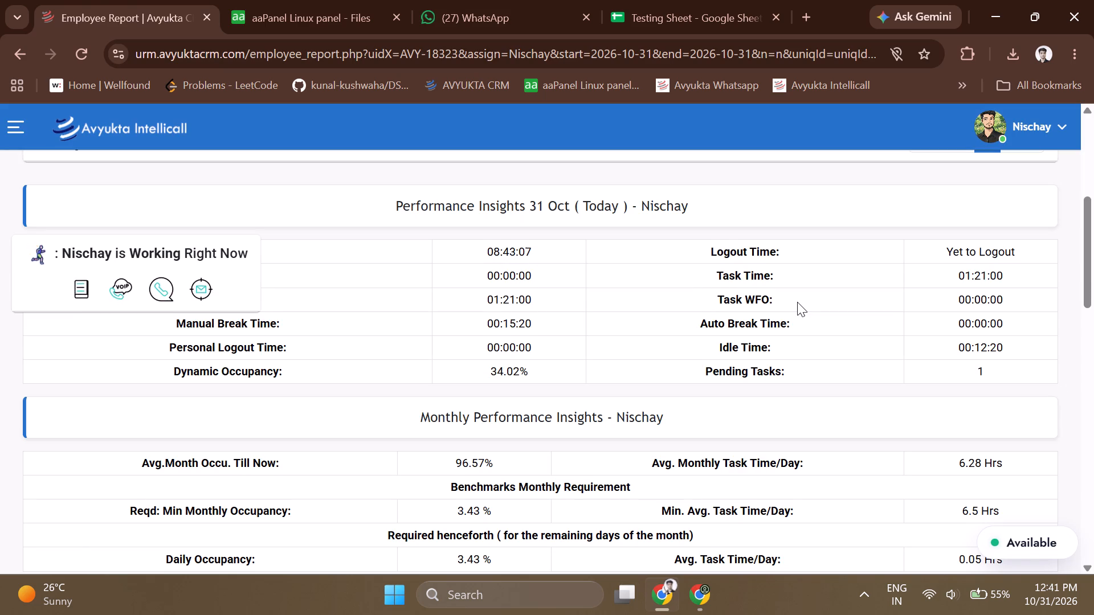
{"action": "scroll", "coordinate": [797, 302], "scroll_direction": "down", "scroll_amount": 3}
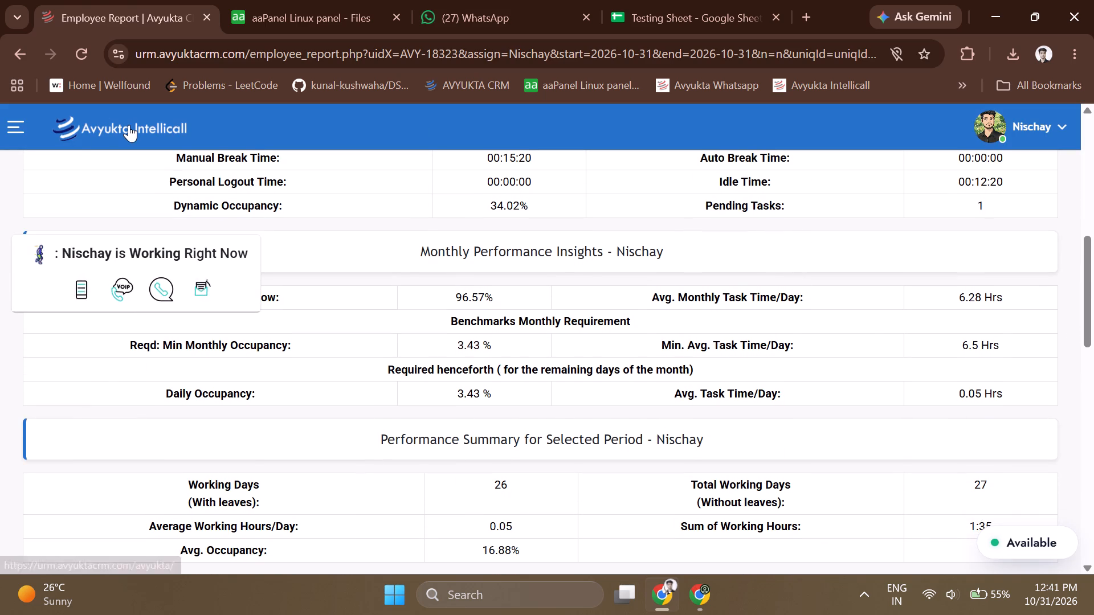
Return to the CRM dashboard and pause the running Astro app task with a task percentage of 12.
{"action": "left_click", "coordinate": [129, 125]}
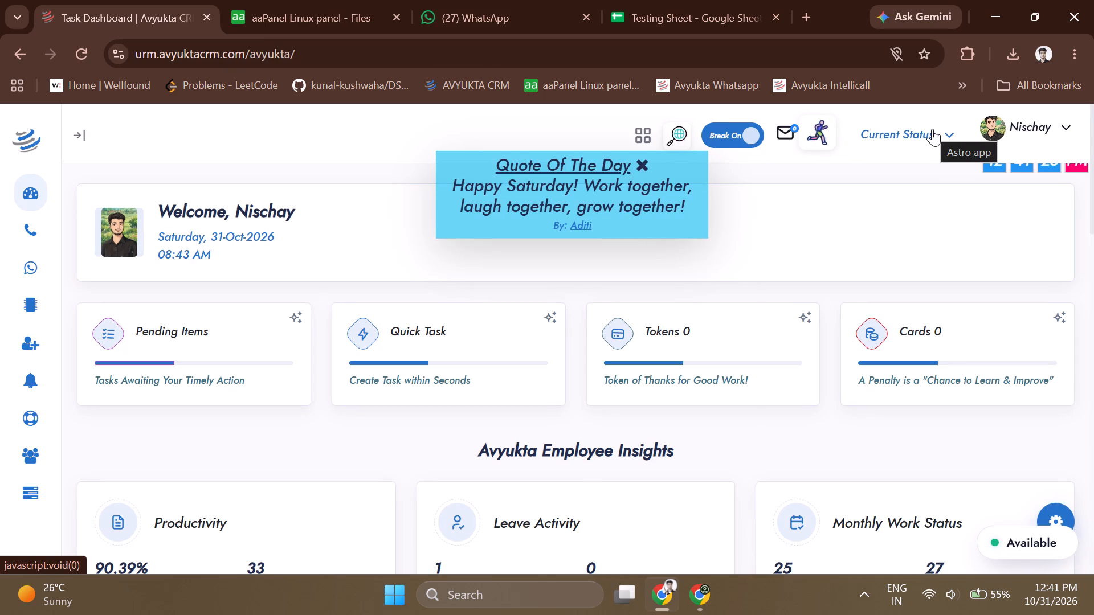
{"action": "left_click", "coordinate": [932, 129]}
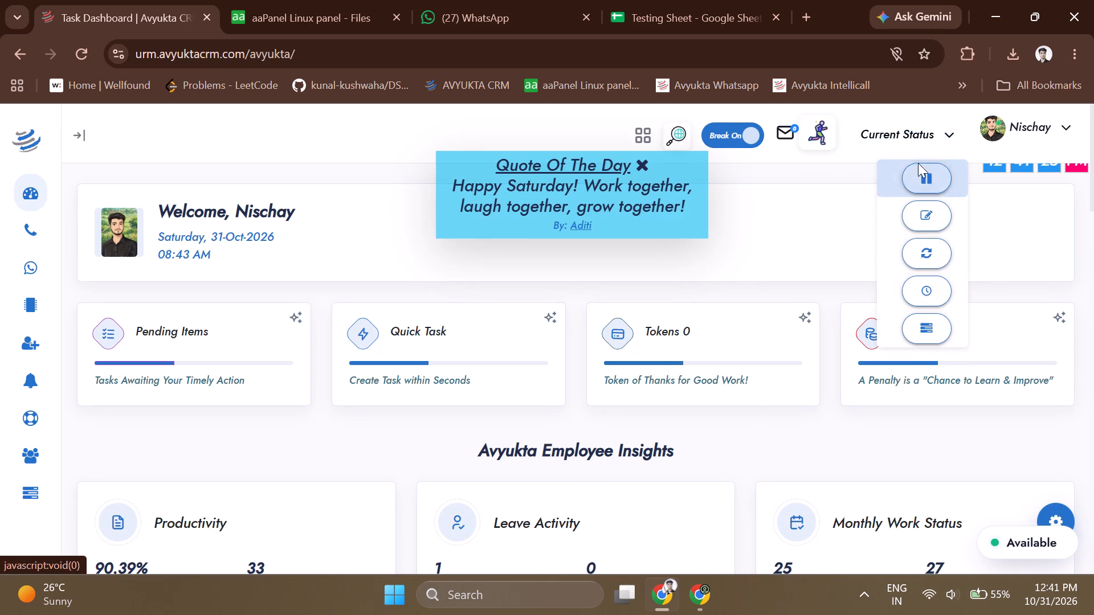
{"action": "left_click", "coordinate": [927, 179]}
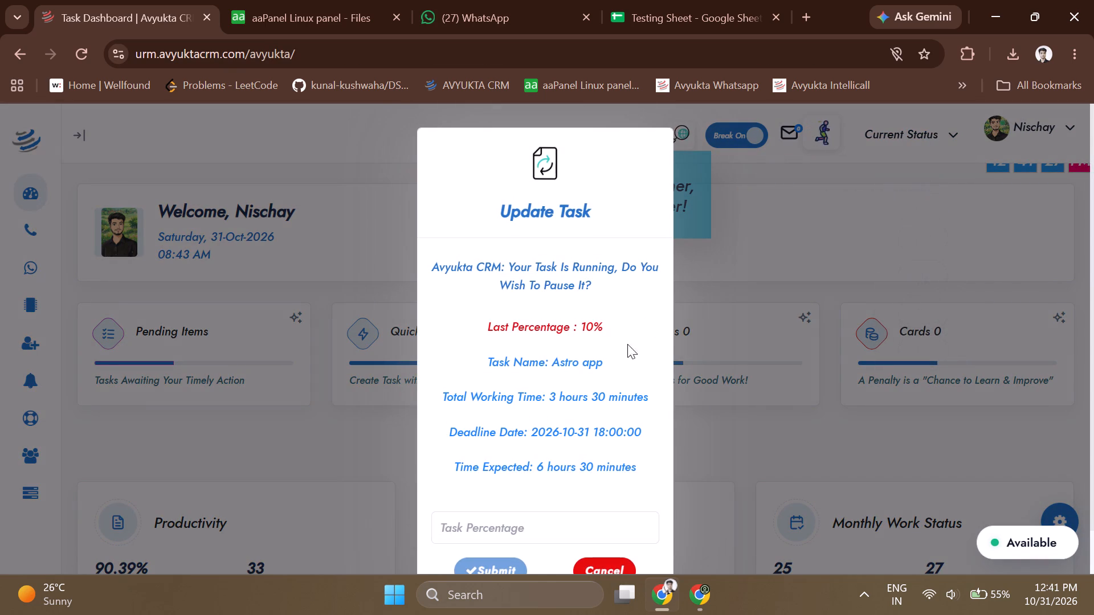
{"action": "type", "text": "12"}
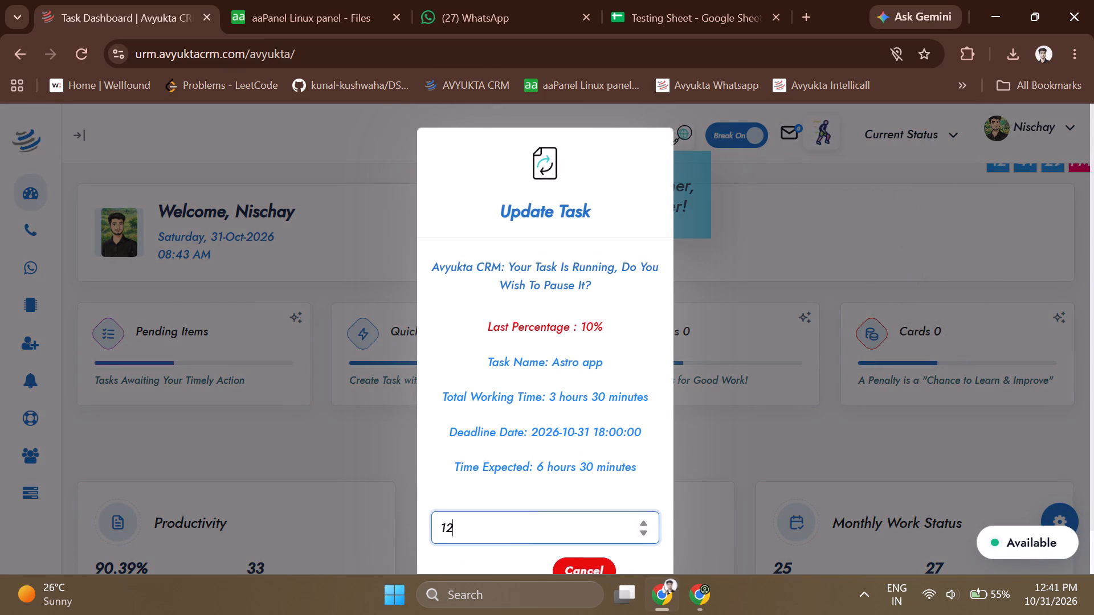
{"action": "left_click", "coordinate": [496, 567]}
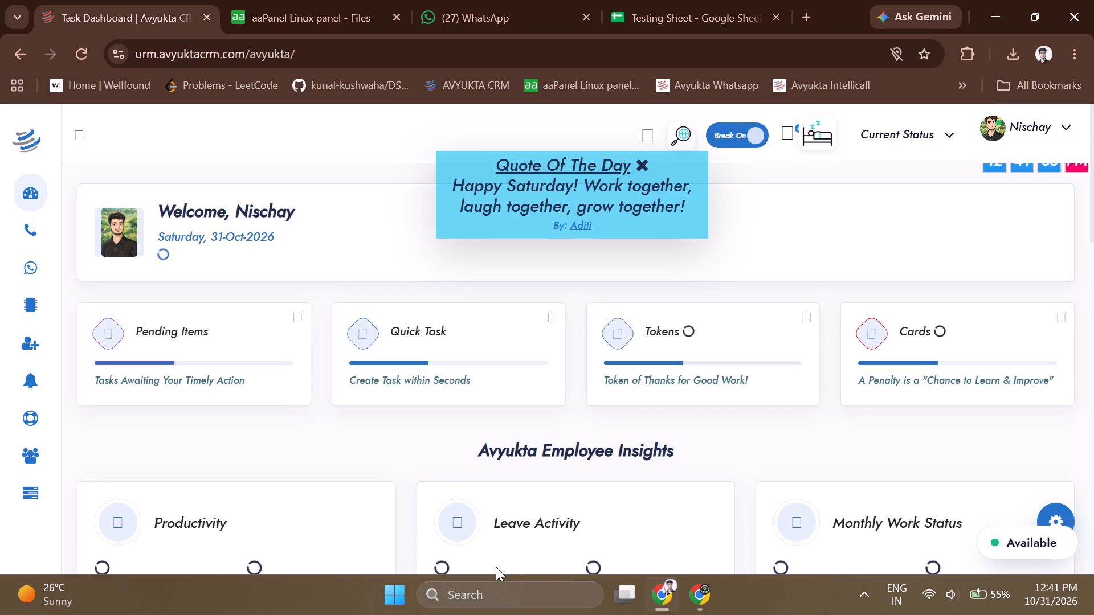
Resume the paused Astro app task from the current status options.
{"action": "left_click", "coordinate": [917, 135]}
{"action": "left_click", "coordinate": [925, 177]}
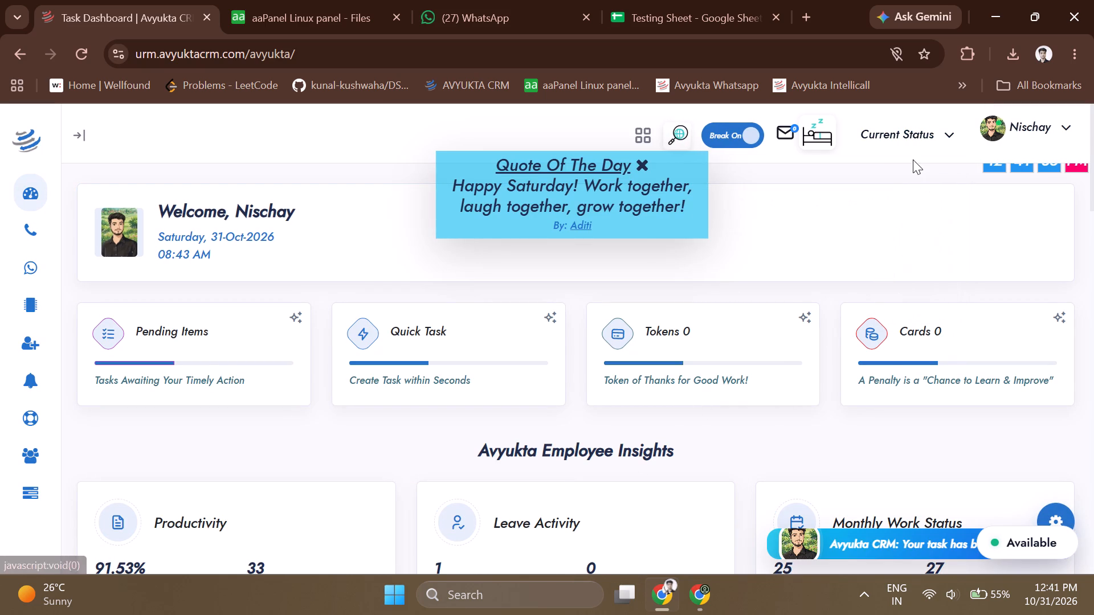
Open the claim form for the 08:43:07 to 08:54:16 idle entry in the employee report's activity list.
{"action": "left_click", "coordinate": [1058, 122]}
{"action": "left_click", "coordinate": [1034, 210]}
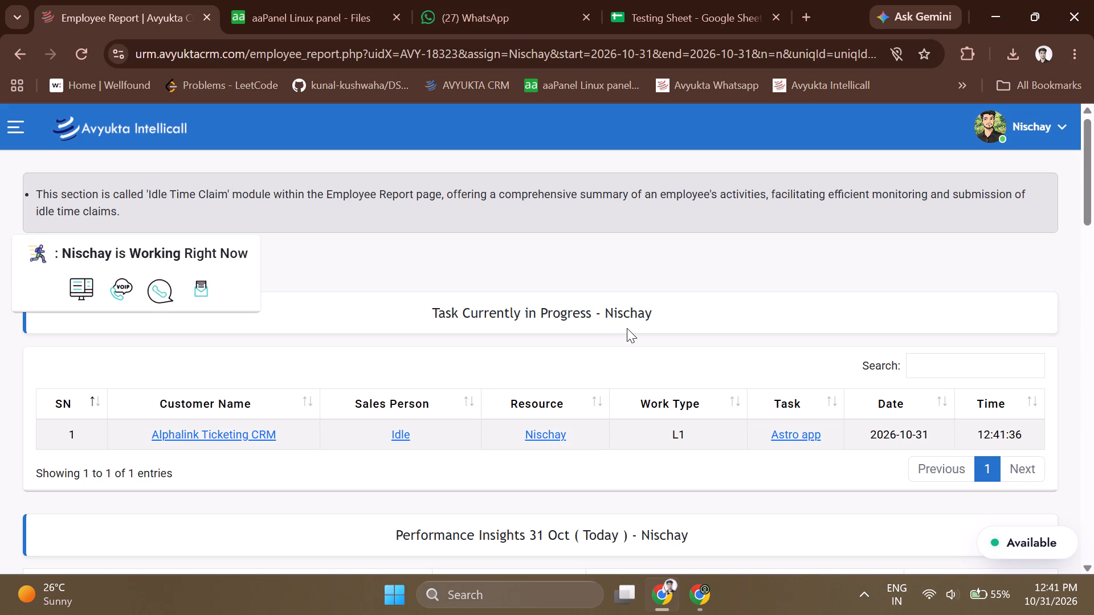
{"action": "scroll", "coordinate": [627, 328], "scroll_direction": "down", "scroll_amount": 6}
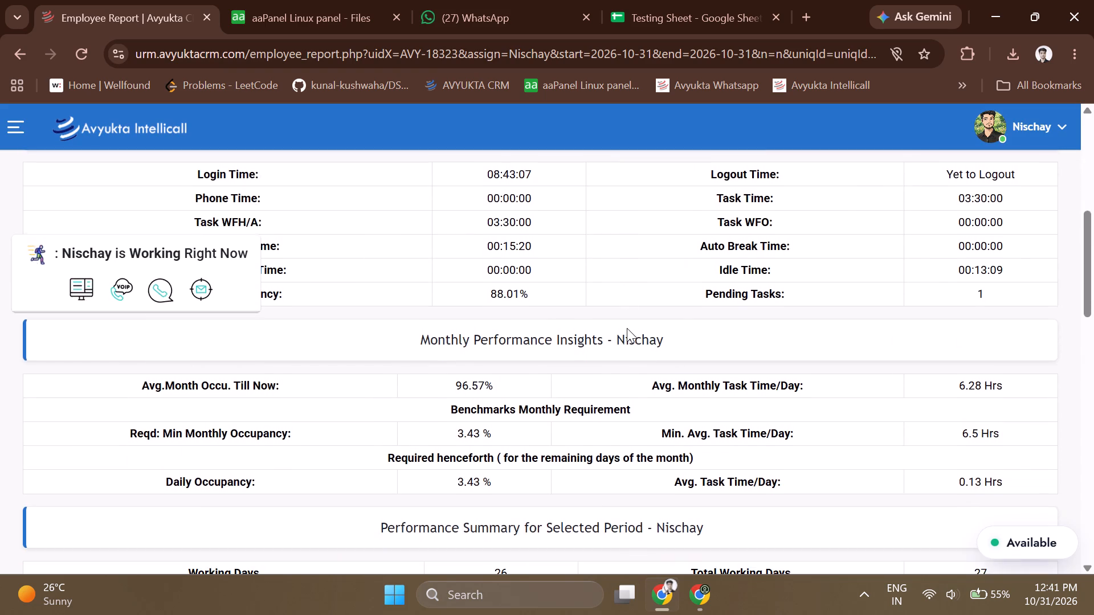
{"action": "scroll", "coordinate": [627, 328], "scroll_direction": "down", "scroll_amount": 9}
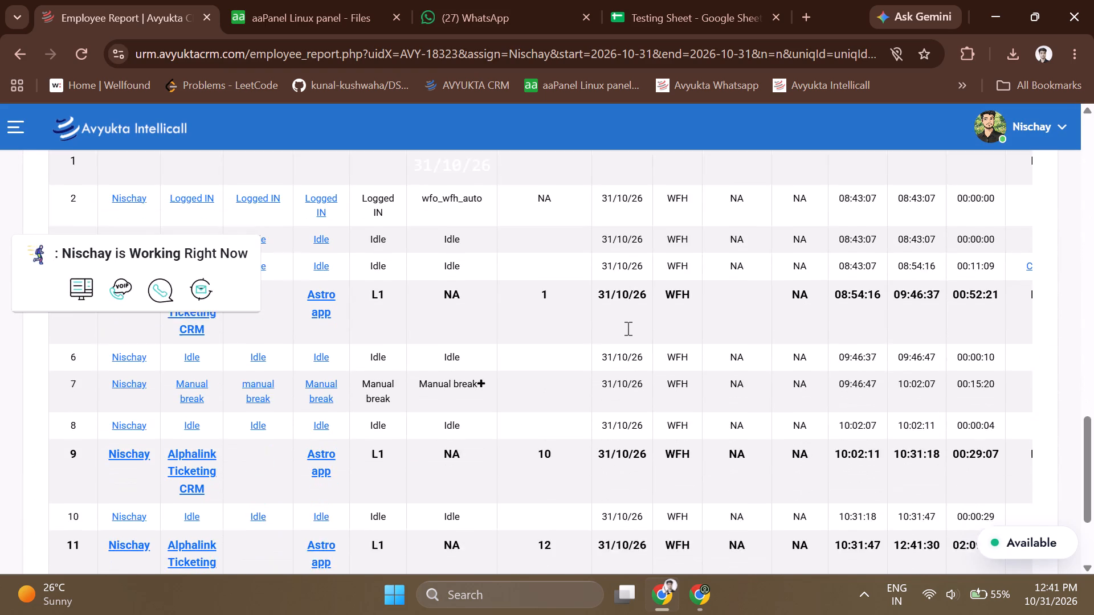
{"action": "scroll", "coordinate": [627, 328], "scroll_direction": "left", "scroll_amount": 1}
{"action": "scroll", "coordinate": [627, 328], "scroll_direction": "down", "scroll_amount": 3}
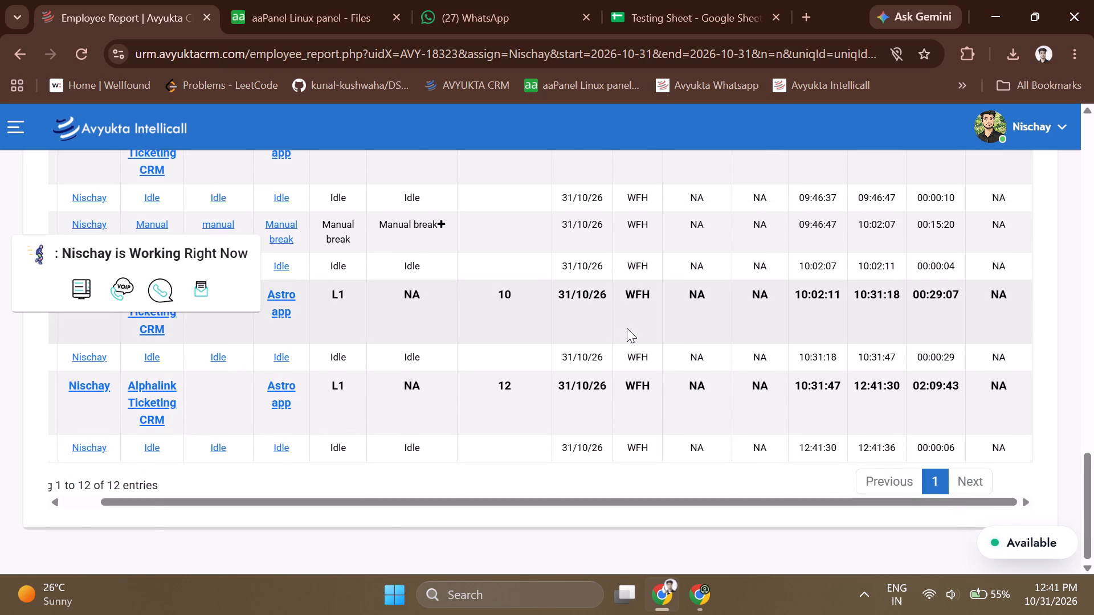
{"action": "scroll", "coordinate": [627, 328], "scroll_direction": "up", "scroll_amount": 3}
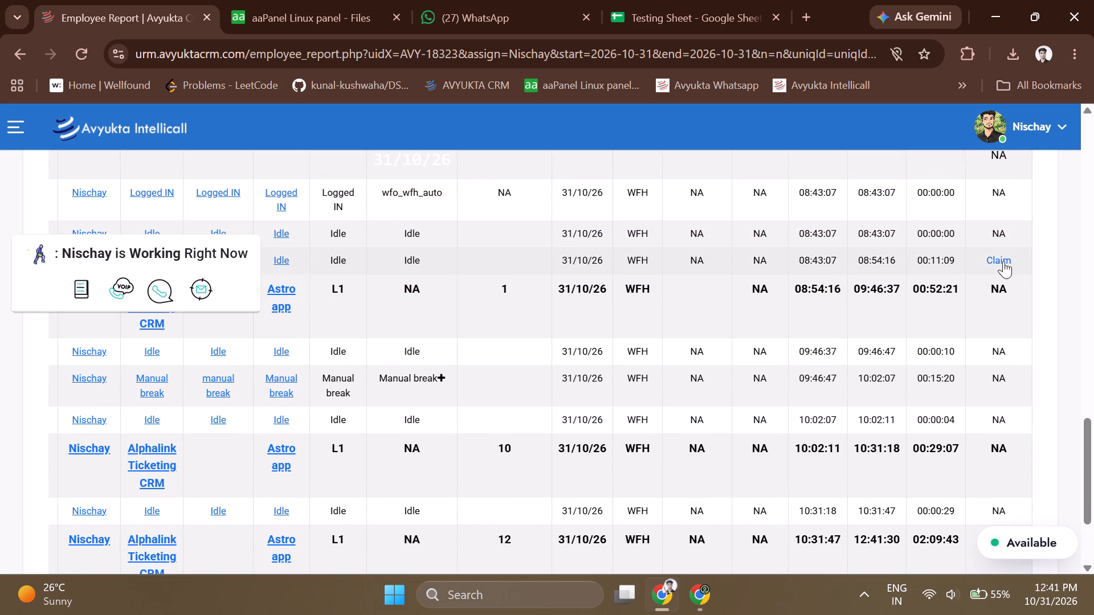
{"action": "left_click", "coordinate": [1003, 261]}
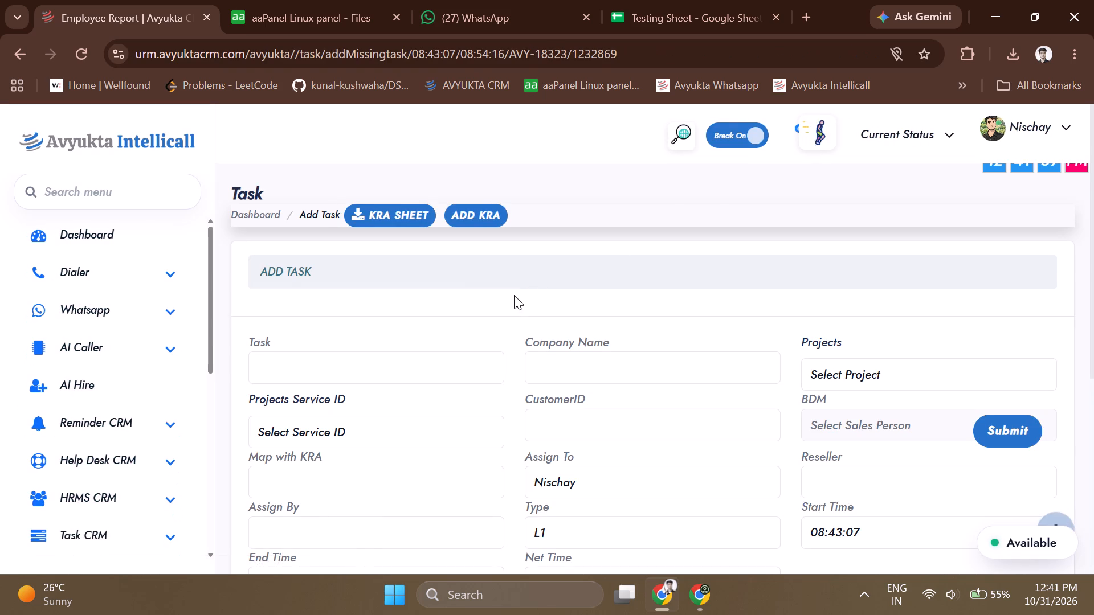
Fill the missing-task form with the saved Astro app entry for Avyukta Intellicall Consulting Pvt Ltd, KRA Other, assigned by Anukriti.
{"action": "scroll", "coordinate": [514, 295], "scroll_direction": "down", "scroll_amount": 2}
{"action": "scroll", "coordinate": [512, 296], "scroll_direction": "up", "scroll_amount": 2}
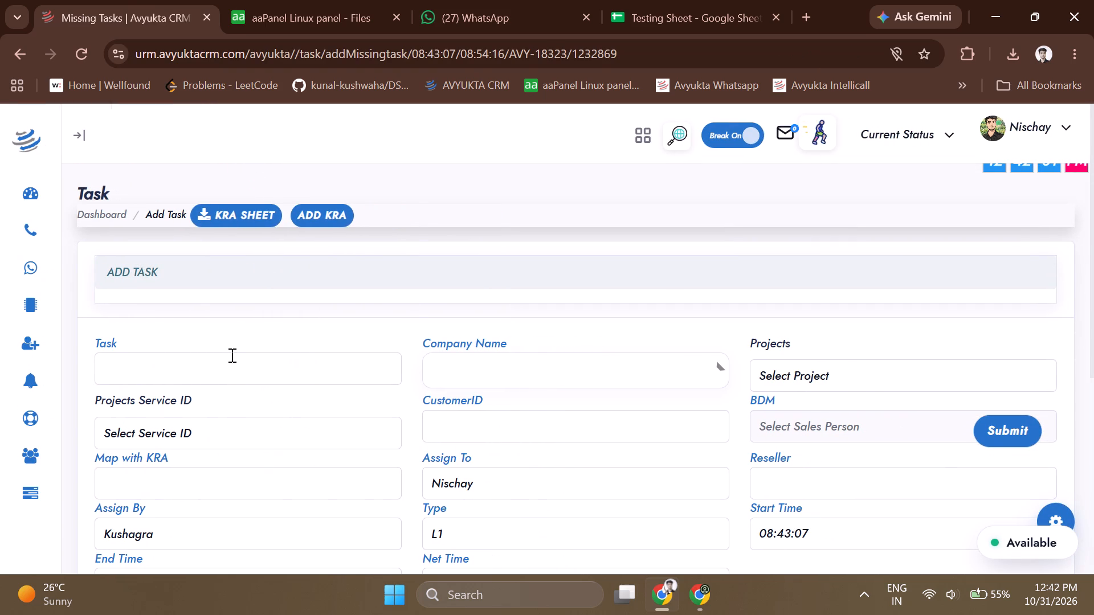
{"action": "left_click", "coordinate": [231, 355]}
{"action": "scroll", "coordinate": [235, 210], "scroll_direction": "up", "scroll_amount": 3}
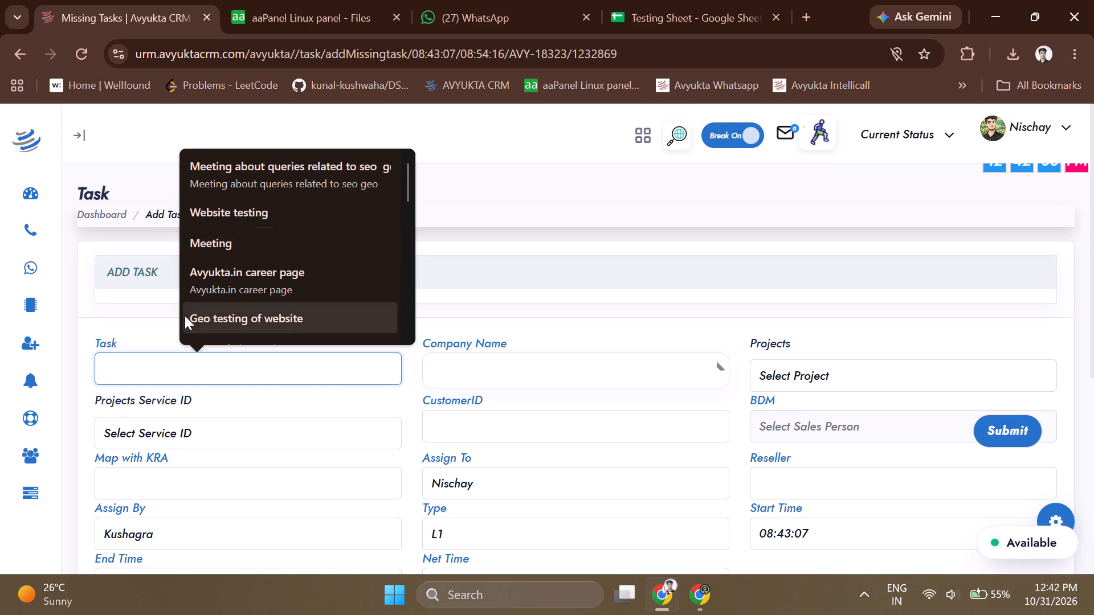
{"action": "type", "text": "as"}
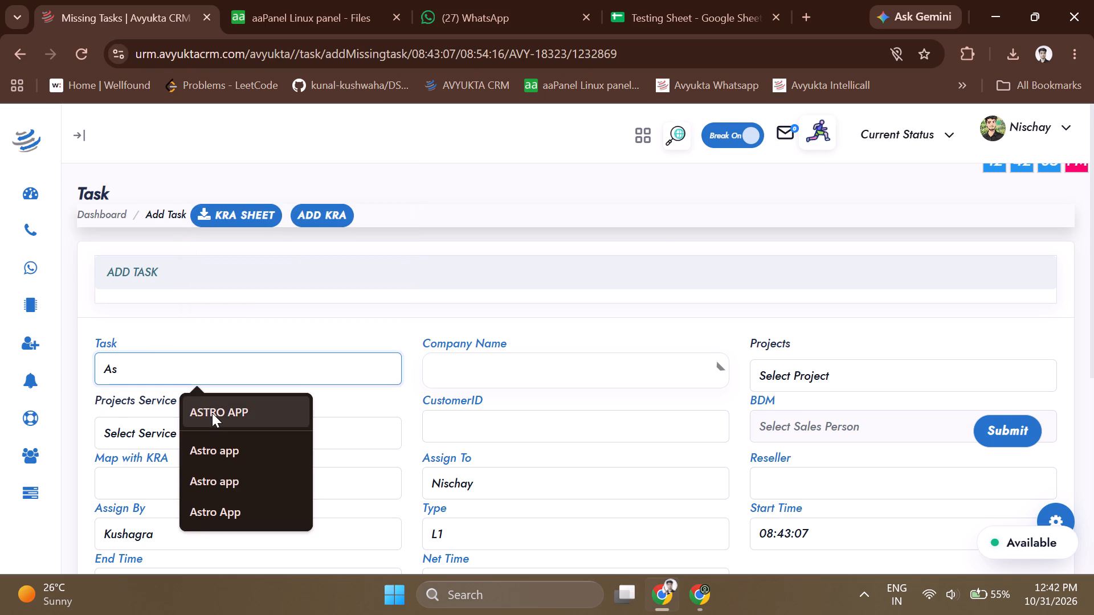
{"action": "left_click", "coordinate": [209, 445]}
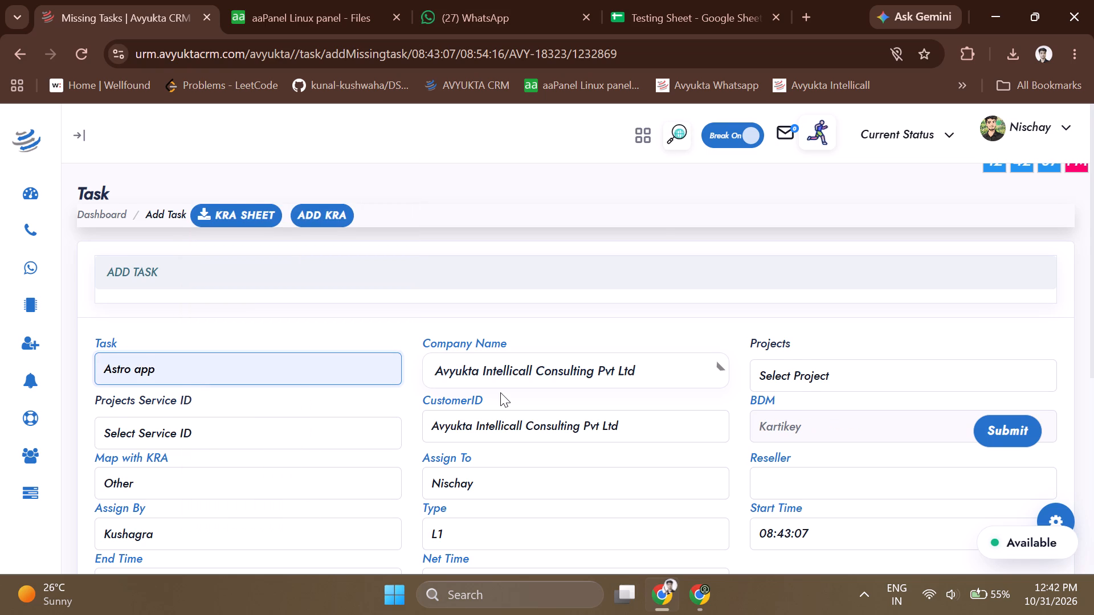
{"action": "scroll", "coordinate": [500, 392], "scroll_direction": "down", "scroll_amount": 1}
{"action": "left_click", "coordinate": [207, 478]}
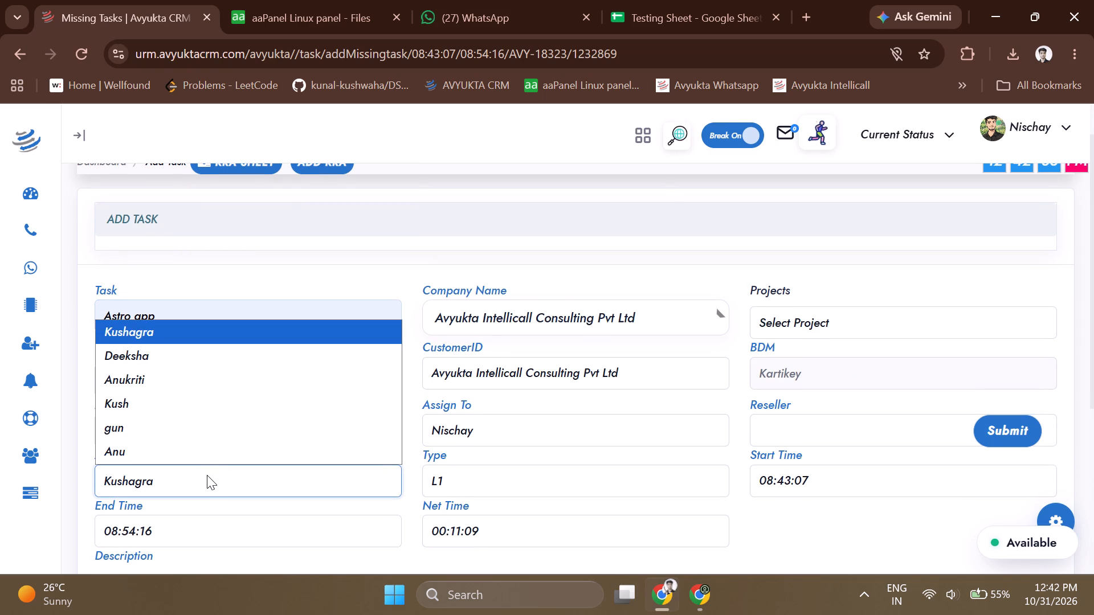
{"action": "left_click", "coordinate": [172, 380]}
Add the description "Astro app task", submit the missing task, and acknowledge the message.
{"action": "scroll", "coordinate": [505, 450], "scroll_direction": "down", "scroll_amount": 2}
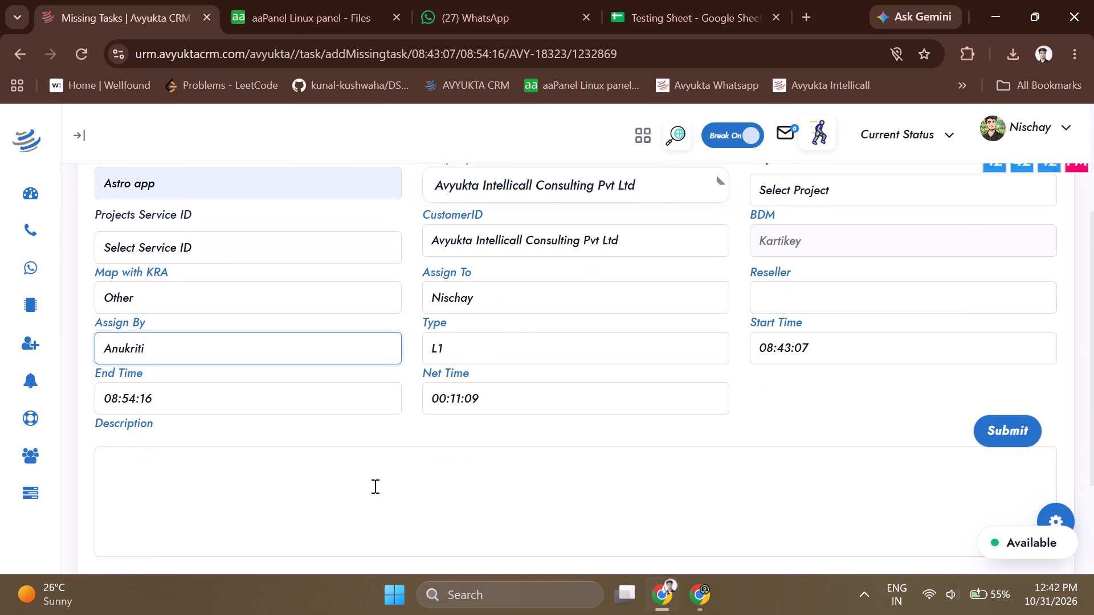
{"action": "left_click", "coordinate": [374, 486]}
{"action": "type", "text": "astro app task"}
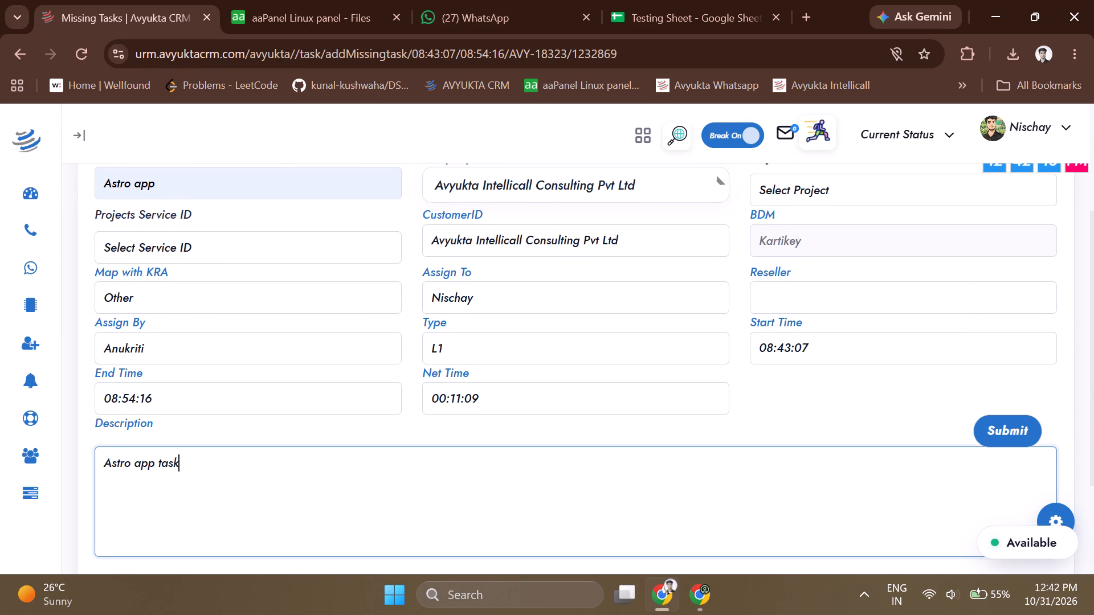
{"action": "left_click", "coordinate": [1017, 438]}
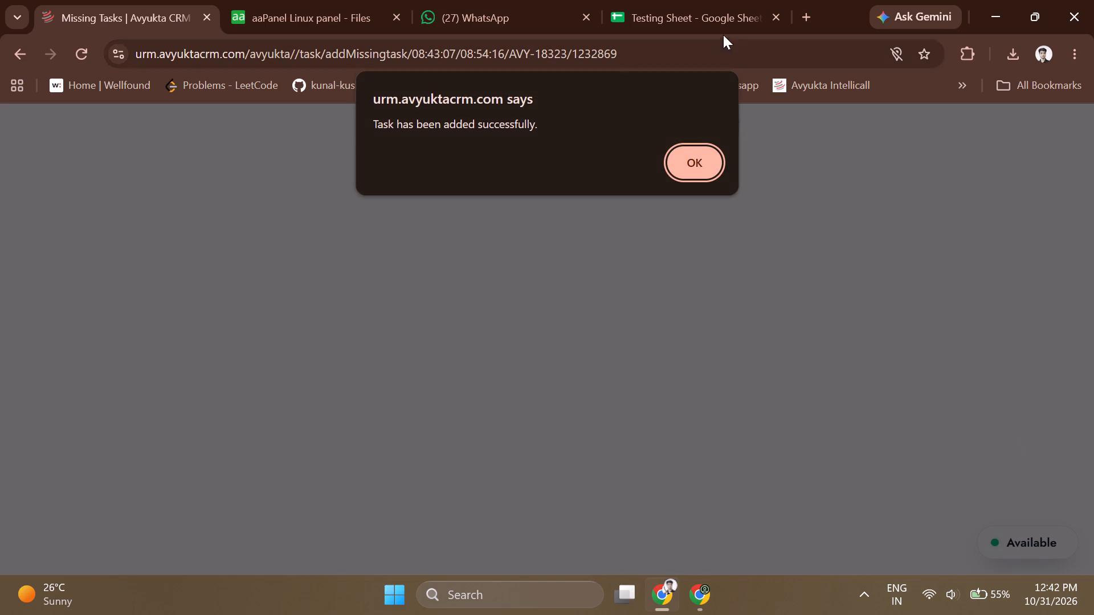
{"action": "left_click", "coordinate": [678, 148]}
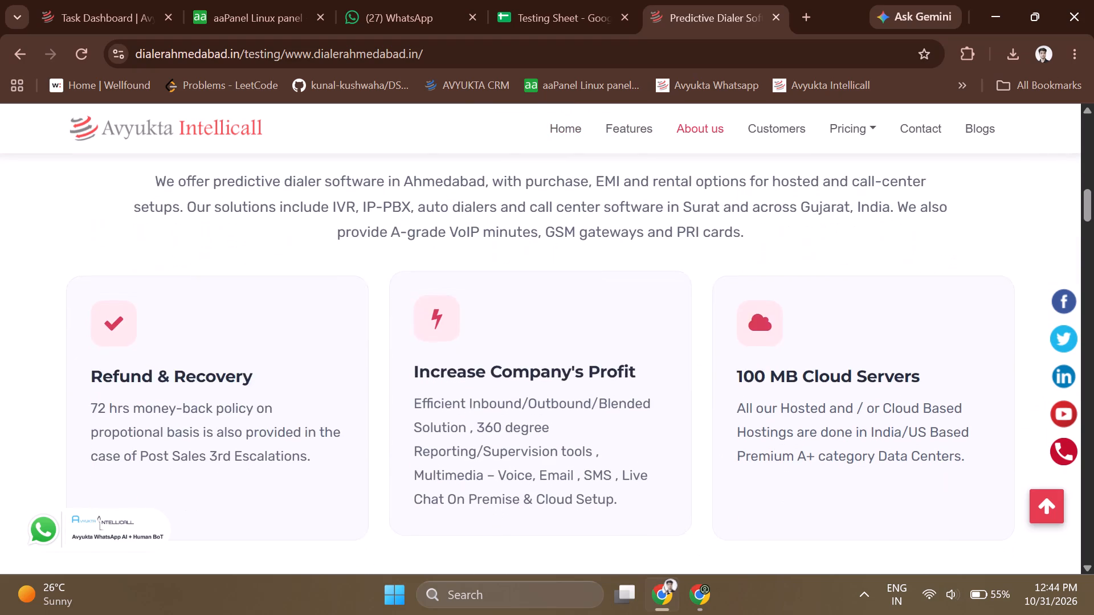
{"action": "scroll", "coordinate": [469, 399], "scroll_direction": "down", "scroll_amount": 3}
{"action": "scroll", "coordinate": [469, 399], "scroll_direction": "up", "scroll_amount": 10}
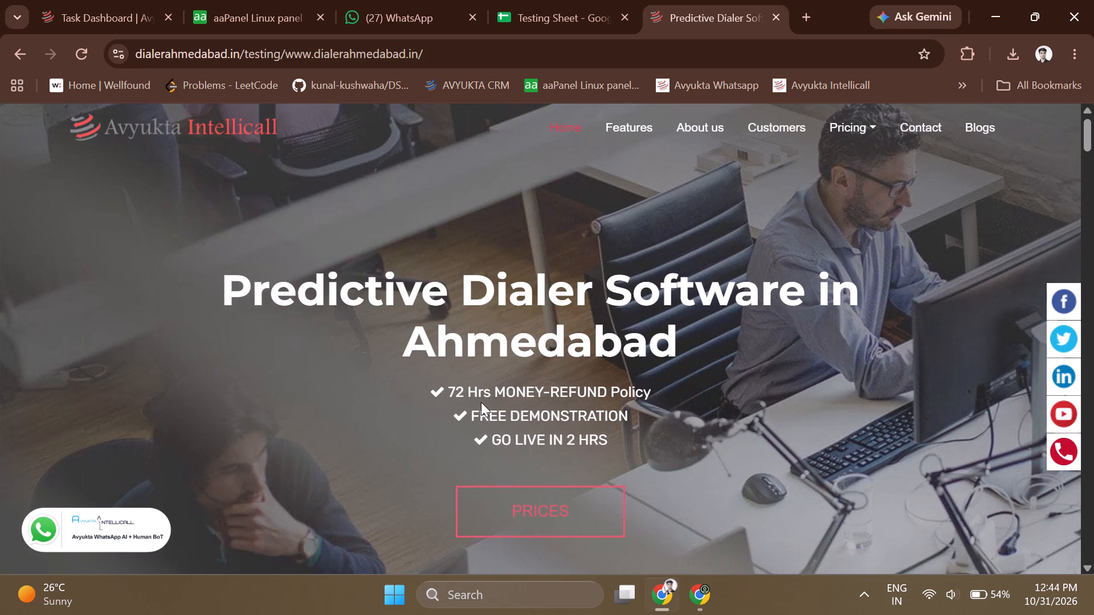
{"action": "key", "text": "shift+Return"}
Follow the home page's PRICES link and examine the page's sections from Products & Services through customers, pricing and offices to the footer.
{"action": "left_click", "coordinate": [533, 527]}
{"action": "scroll", "coordinate": [677, 307], "scroll_direction": "up", "scroll_amount": 9}
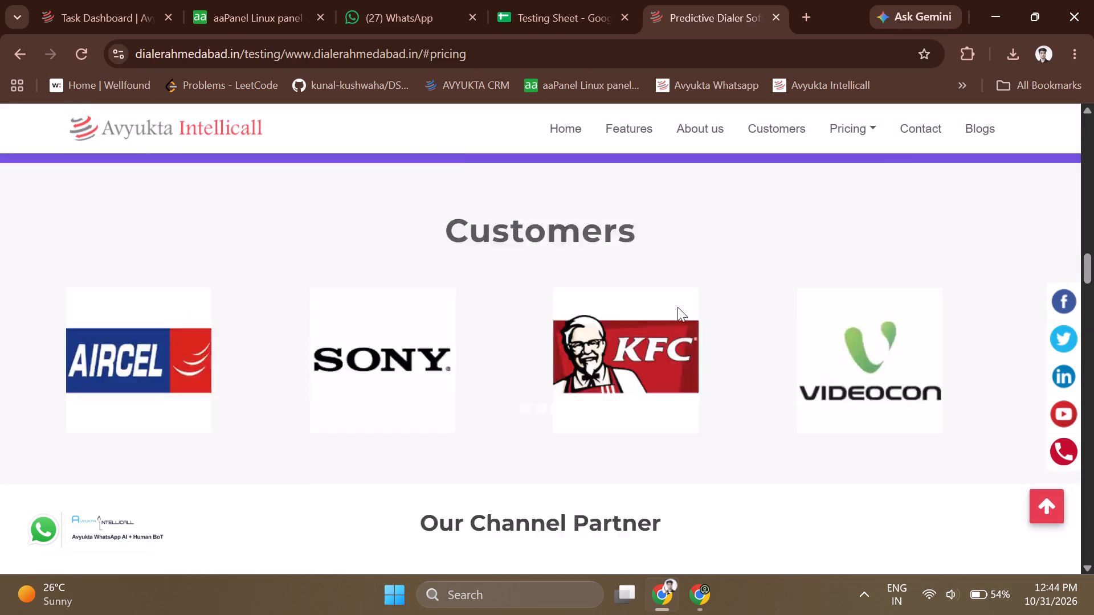
{"action": "scroll", "coordinate": [677, 307], "scroll_direction": "up", "scroll_amount": 16}
{"action": "scroll", "coordinate": [677, 307], "scroll_direction": "up", "scroll_amount": 10}
{"action": "scroll", "coordinate": [677, 307], "scroll_direction": "down", "scroll_amount": 7}
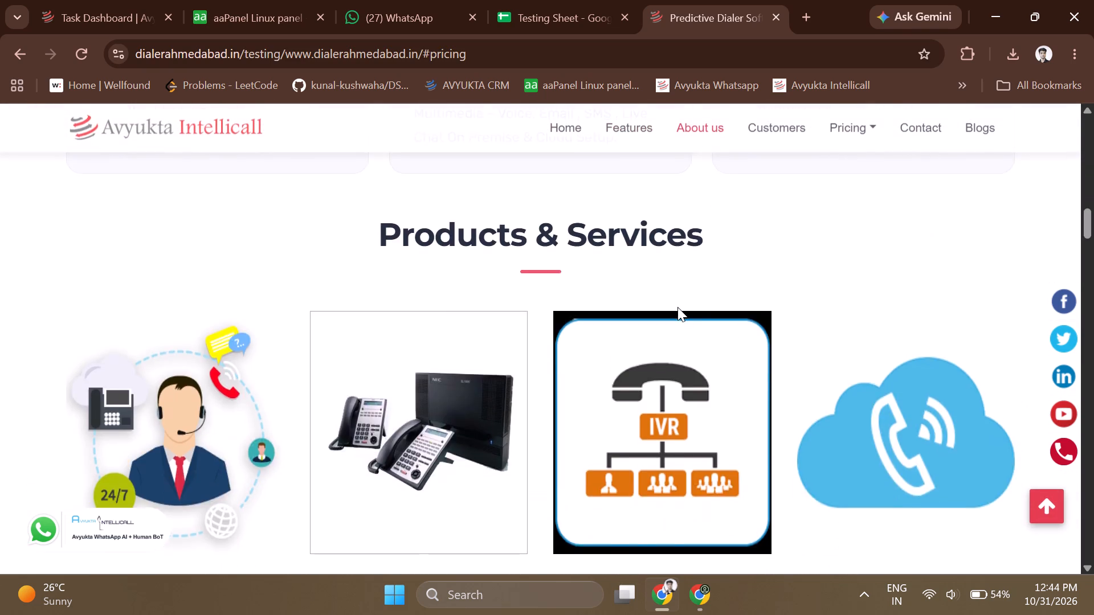
{"action": "scroll", "coordinate": [677, 307], "scroll_direction": "down", "scroll_amount": 6}
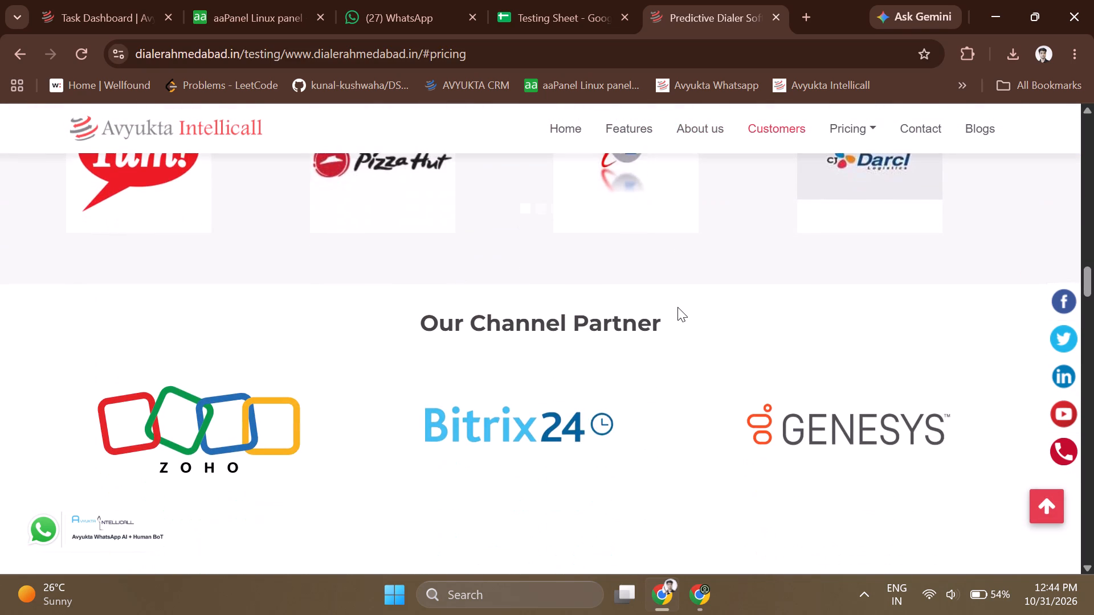
{"action": "scroll", "coordinate": [677, 307], "scroll_direction": "down", "scroll_amount": 7}
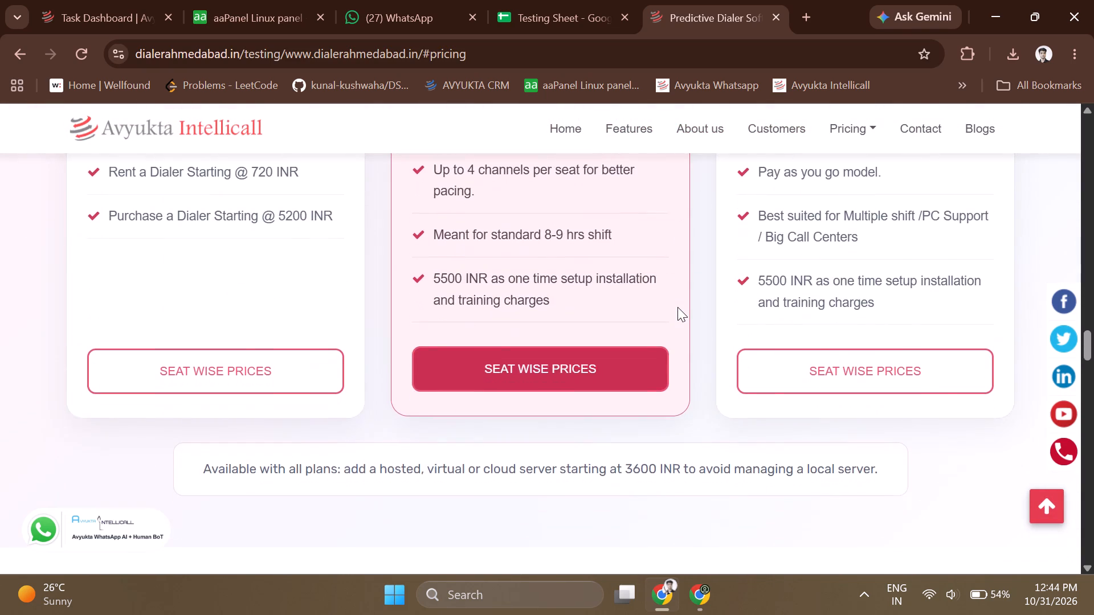
{"action": "scroll", "coordinate": [677, 307], "scroll_direction": "down", "scroll_amount": 8}
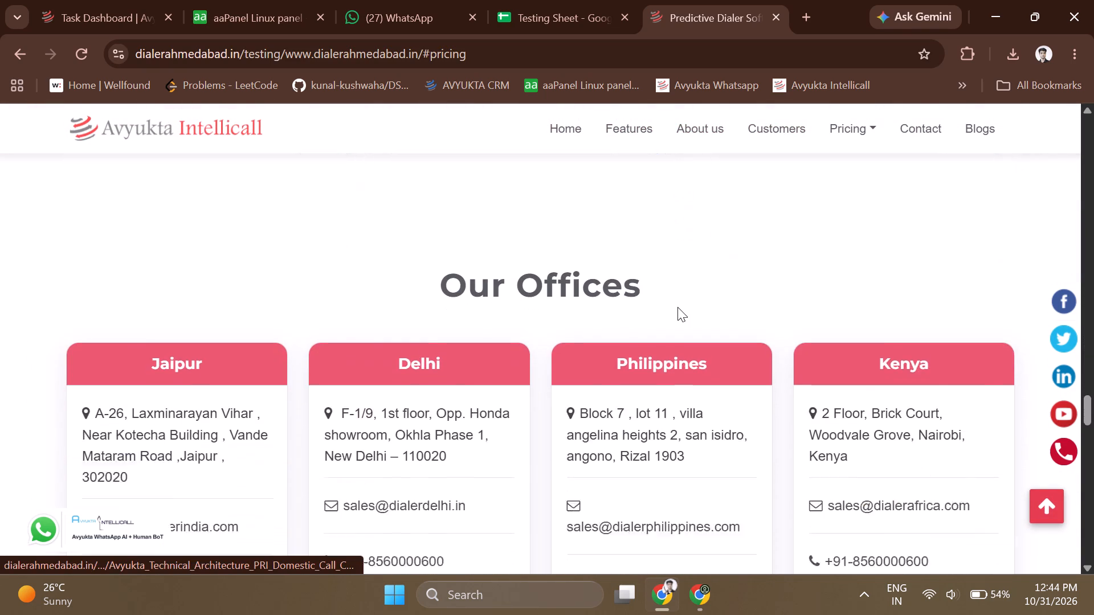
{"action": "scroll", "coordinate": [677, 307], "scroll_direction": "down", "scroll_amount": 15}
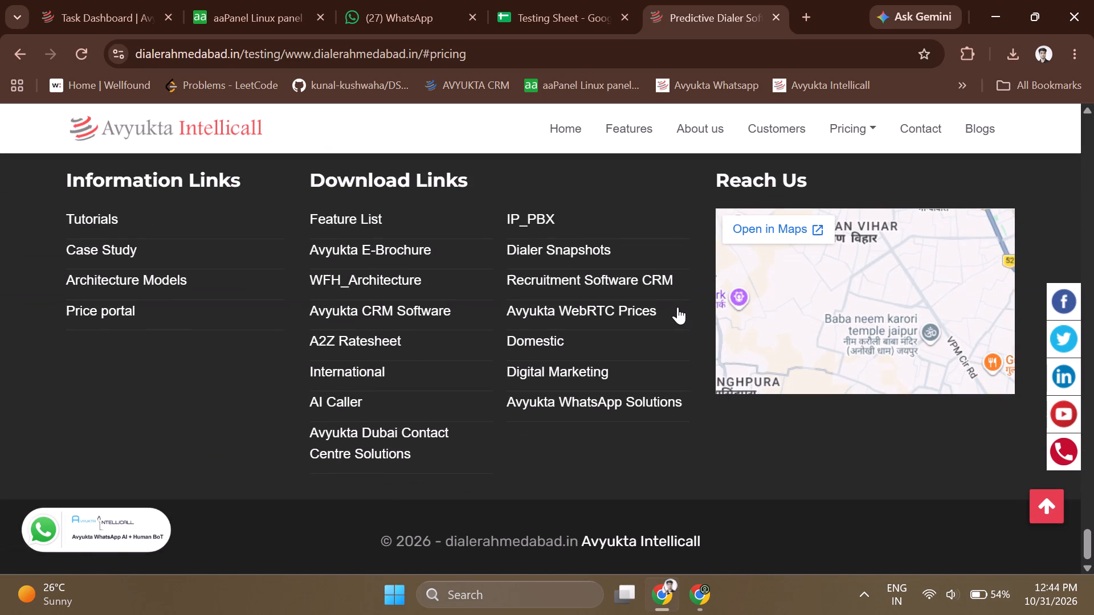
{"action": "scroll", "coordinate": [677, 307], "scroll_direction": "up", "scroll_amount": 20}
{"action": "scroll", "coordinate": [677, 307], "scroll_direction": "up", "scroll_amount": 20}
{"action": "scroll", "coordinate": [677, 307], "scroll_direction": "up", "scroll_amount": 2}
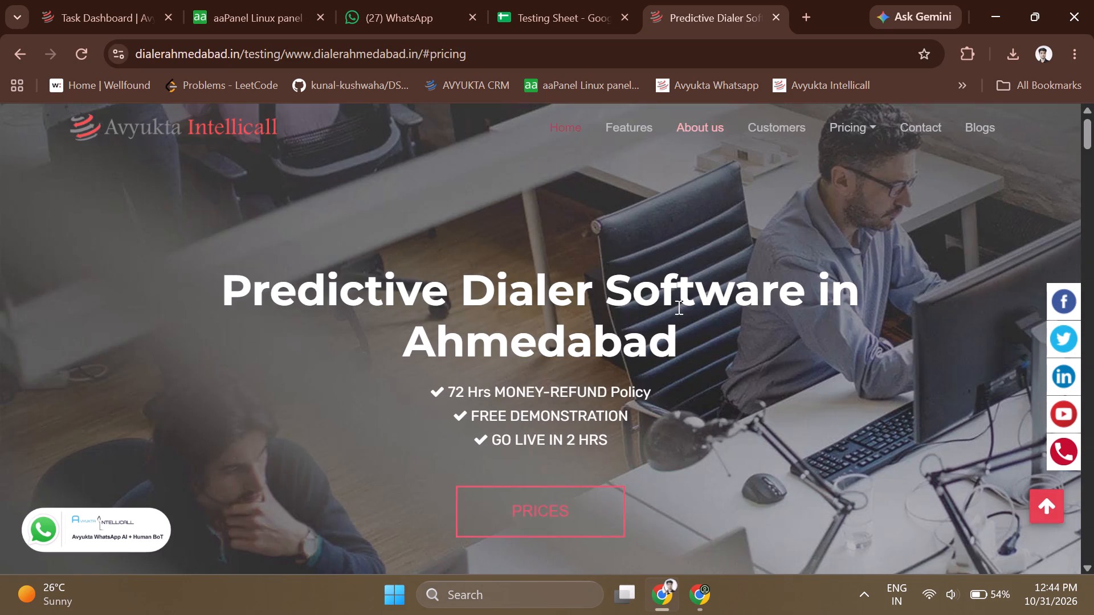
{"action": "scroll", "coordinate": [677, 307], "scroll_direction": "up", "scroll_amount": 7}
Check the site's Features, About us, Customers, Pricing Plans, Price Portal and Contact navigation links, closing the enquiry forms.
{"action": "left_click", "coordinate": [652, 126]}
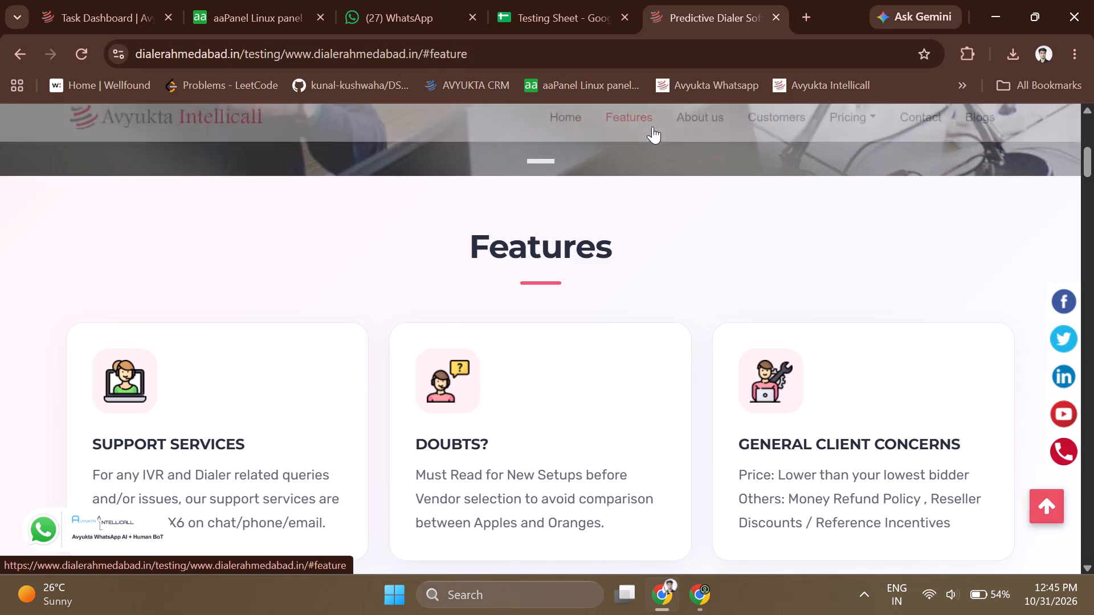
{"action": "left_click", "coordinate": [704, 124]}
{"action": "left_click", "coordinate": [769, 138]}
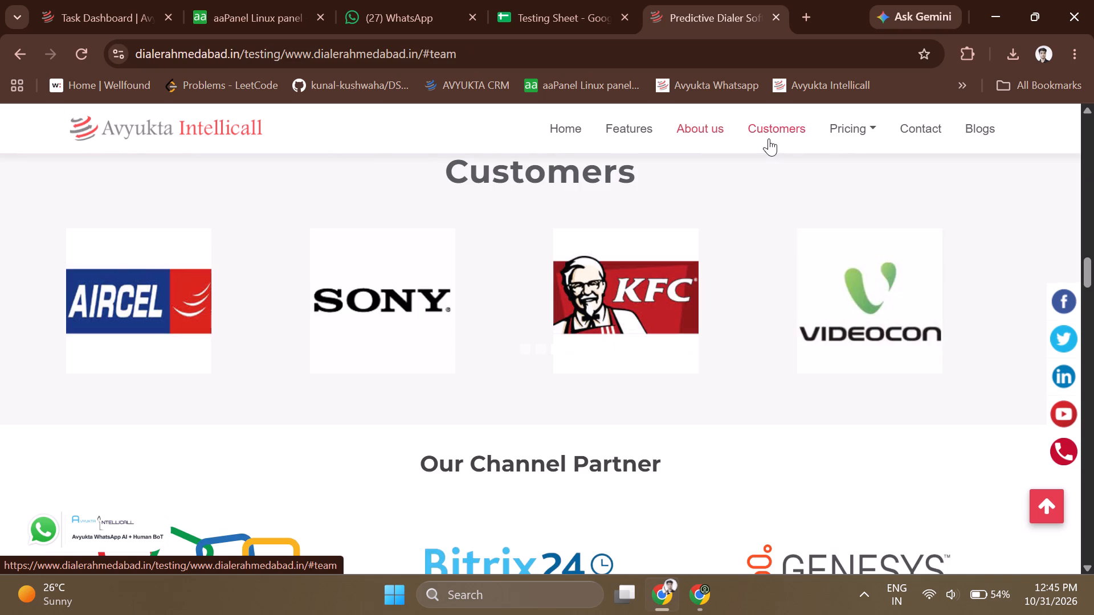
{"action": "left_click", "coordinate": [856, 132]}
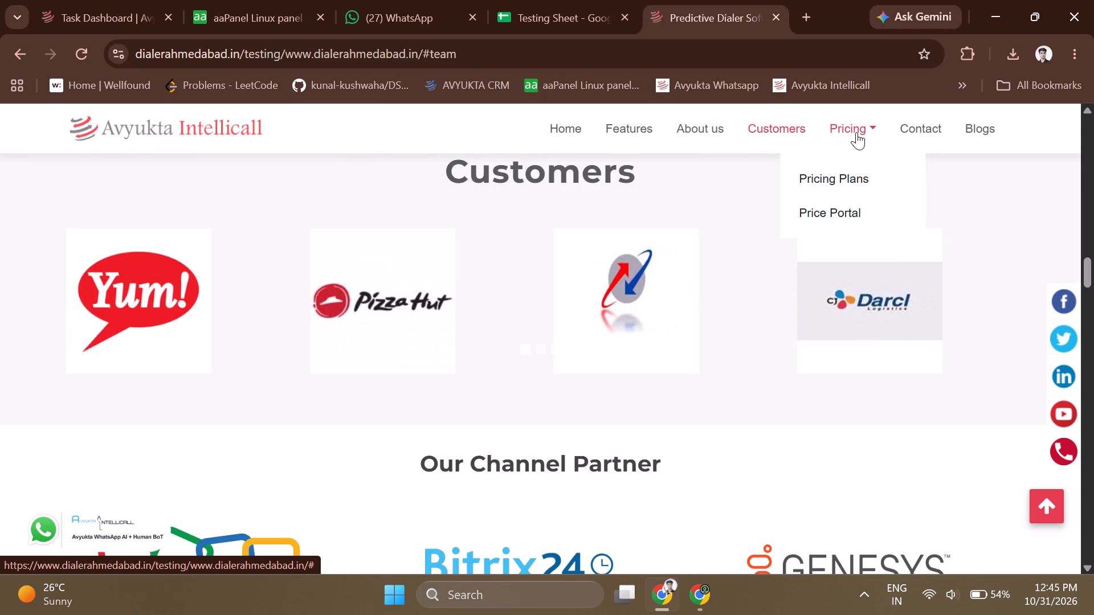
{"action": "left_click", "coordinate": [835, 166]}
{"action": "left_click", "coordinate": [861, 134]}
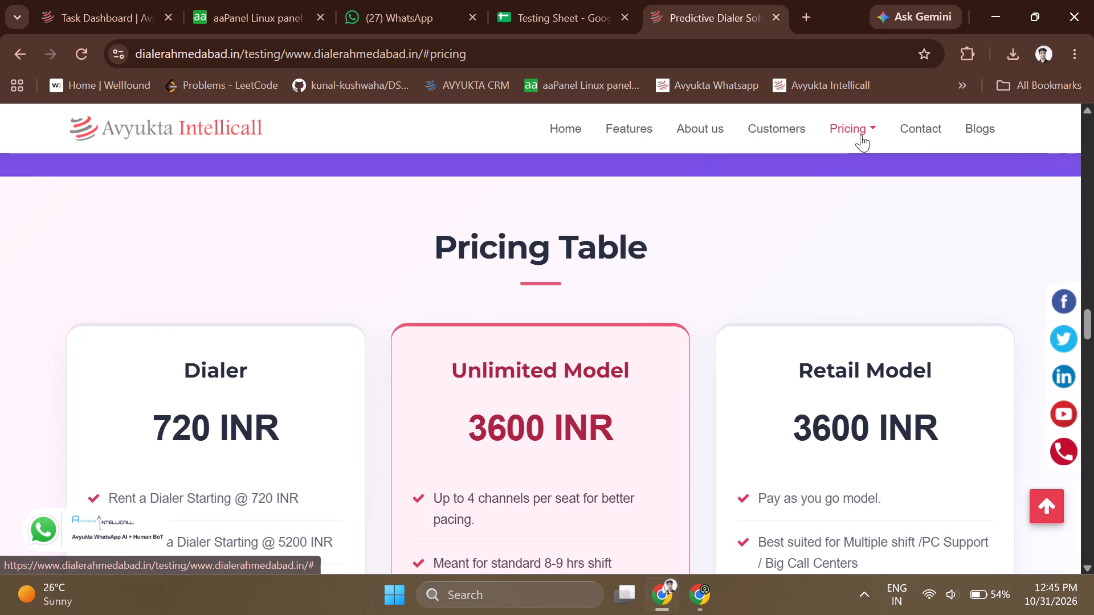
{"action": "left_click", "coordinate": [833, 206]}
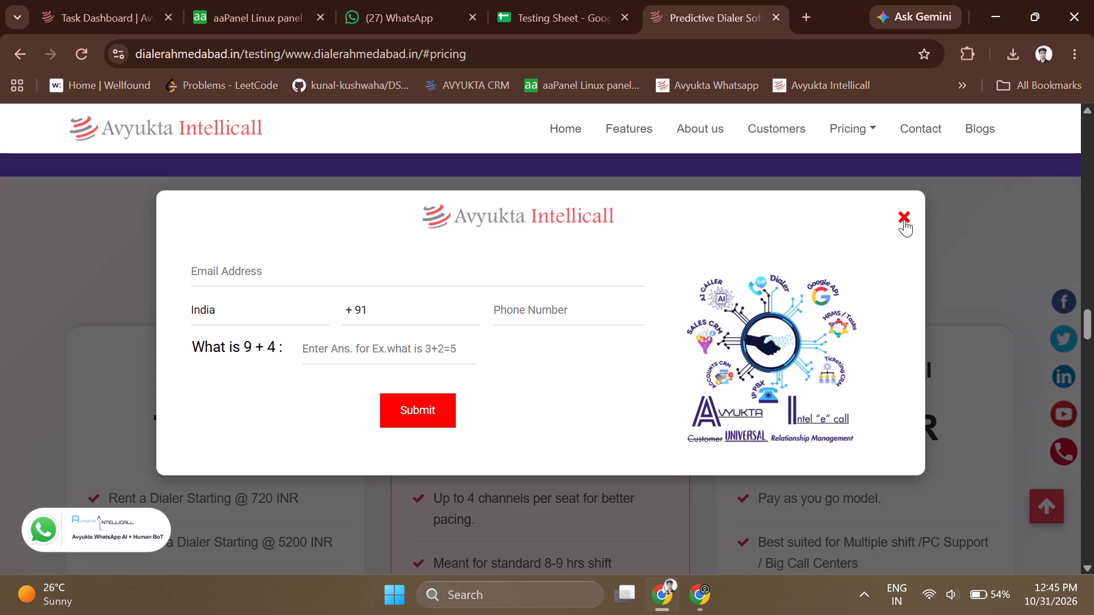
{"action": "left_click", "coordinate": [904, 219]}
{"action": "left_click", "coordinate": [930, 130]}
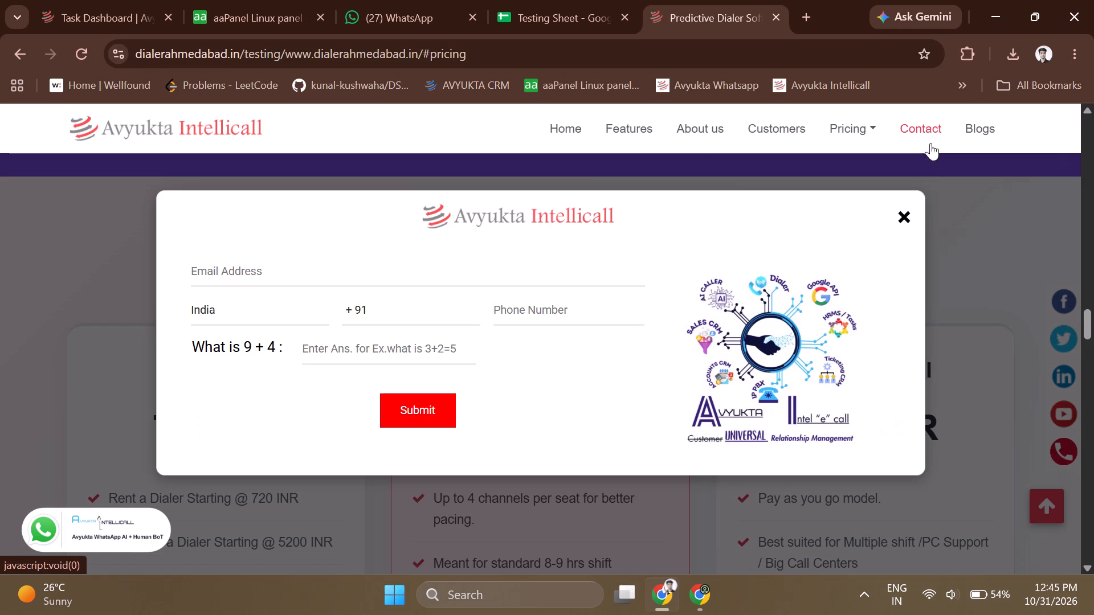
{"action": "left_click", "coordinate": [911, 218]}
Follow the Blogs navigation link, look through the blog page to its pagination, and return to the testing home page.
{"action": "left_click", "coordinate": [974, 119]}
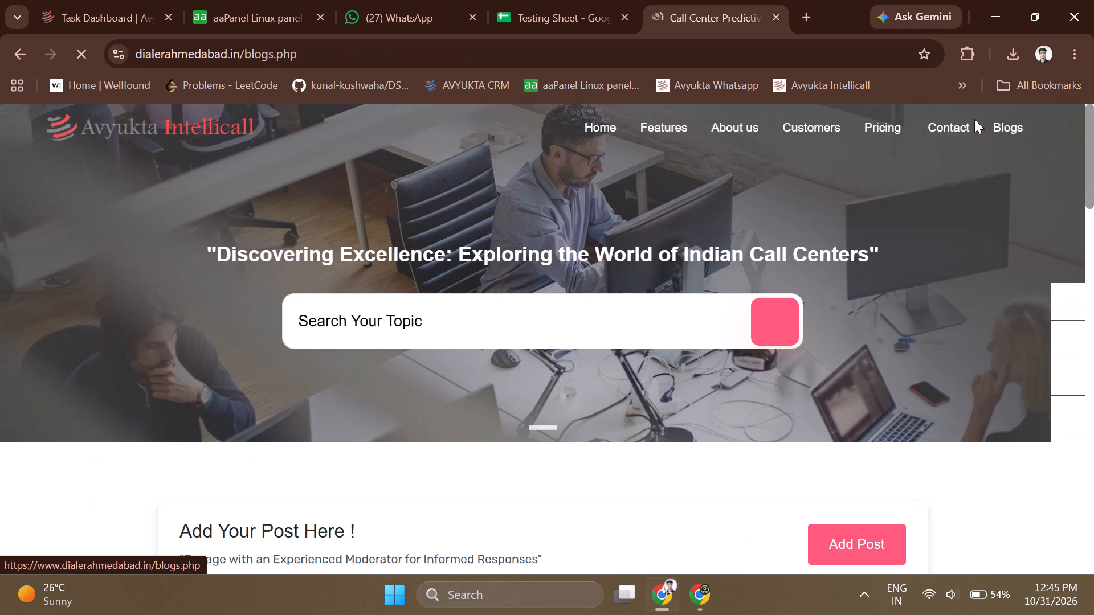
{"action": "scroll", "coordinate": [564, 331], "scroll_direction": "down", "scroll_amount": 4}
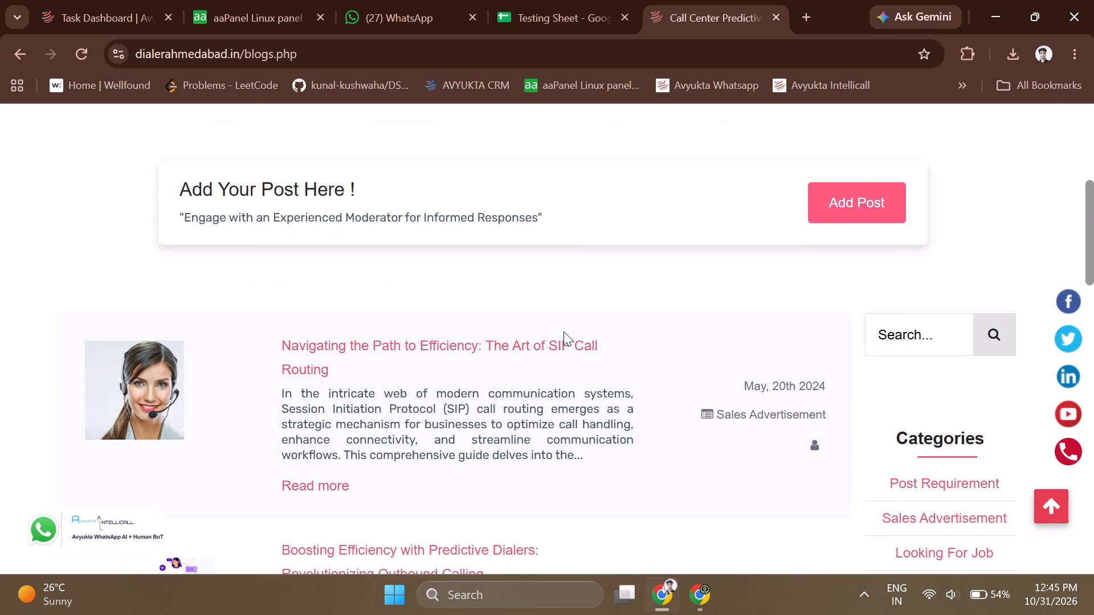
{"action": "scroll", "coordinate": [564, 331], "scroll_direction": "down", "scroll_amount": 7}
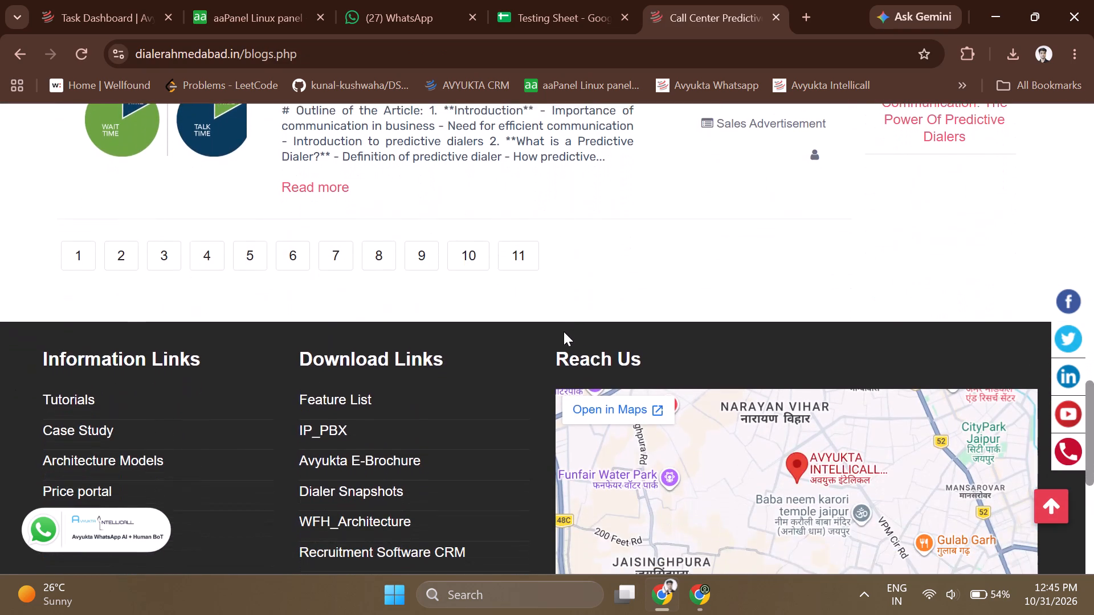
{"action": "scroll", "coordinate": [564, 331], "scroll_direction": "down", "scroll_amount": 1}
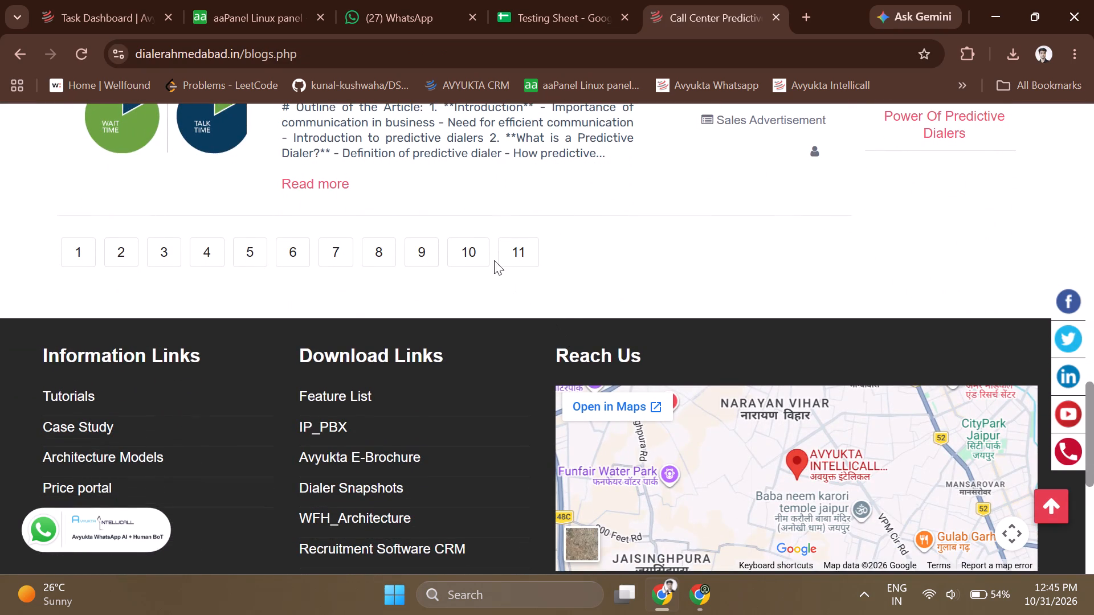
{"action": "scroll", "coordinate": [494, 260], "scroll_direction": "up", "scroll_amount": 9}
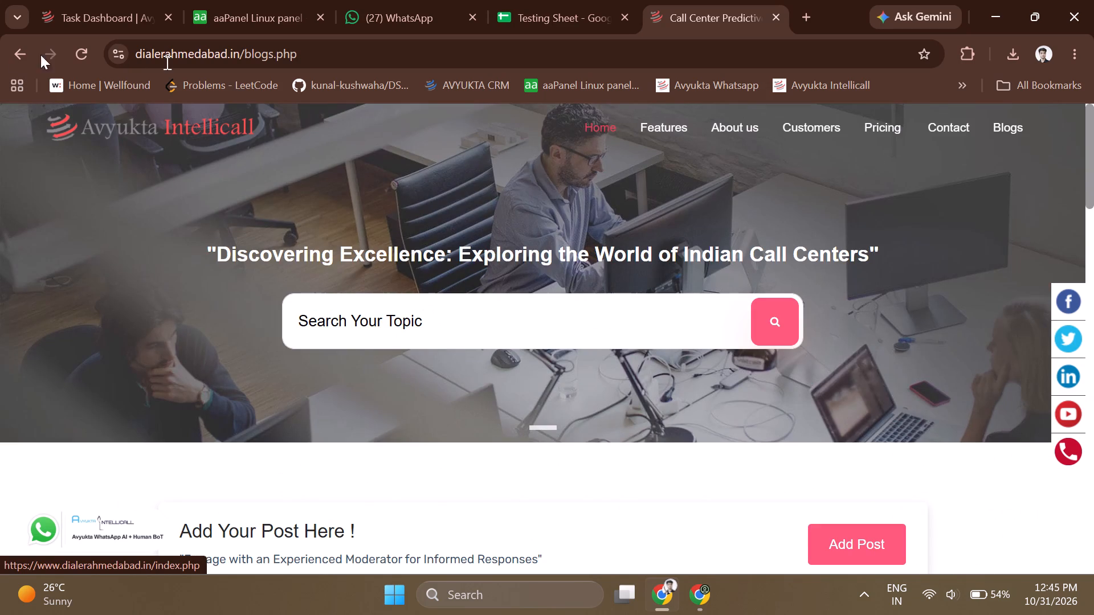
{"action": "left_click", "coordinate": [16, 50]}
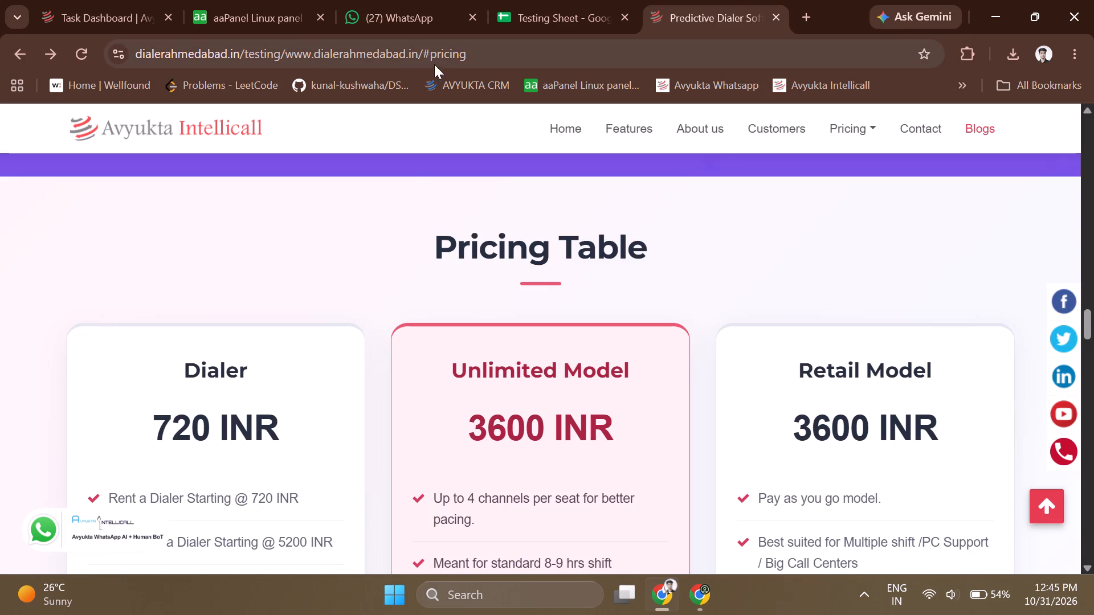
Open the testing copy's own blog page by replacing #pricing with blogs.php in the address, and look through its post list.
{"action": "left_click_drag", "start_coordinate": [481, 58], "coordinate": [434, 63]}
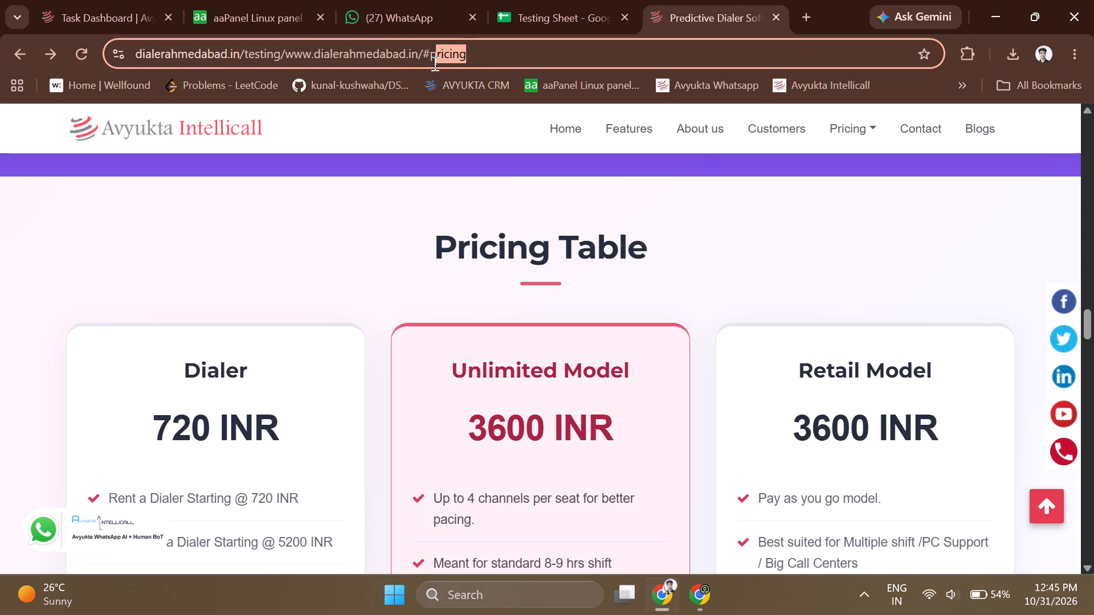
{"action": "left_click_drag", "start_coordinate": [434, 63], "coordinate": [421, 74]}
{"action": "type", "text": "blogs.php"}
{"action": "key", "text": "Return"}
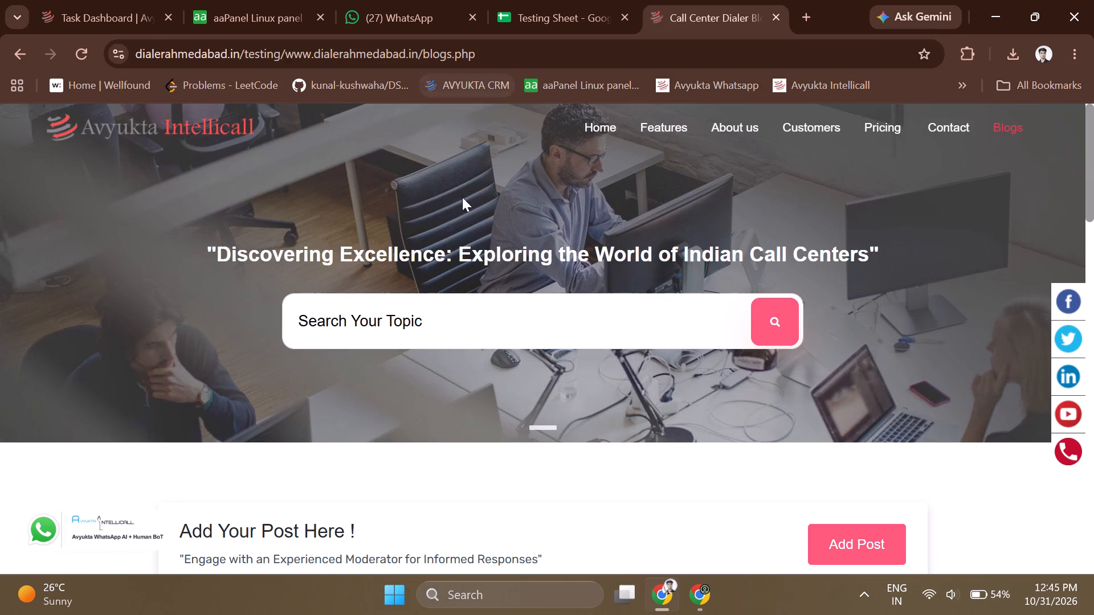
{"action": "scroll", "coordinate": [472, 239], "scroll_direction": "down", "scroll_amount": 3}
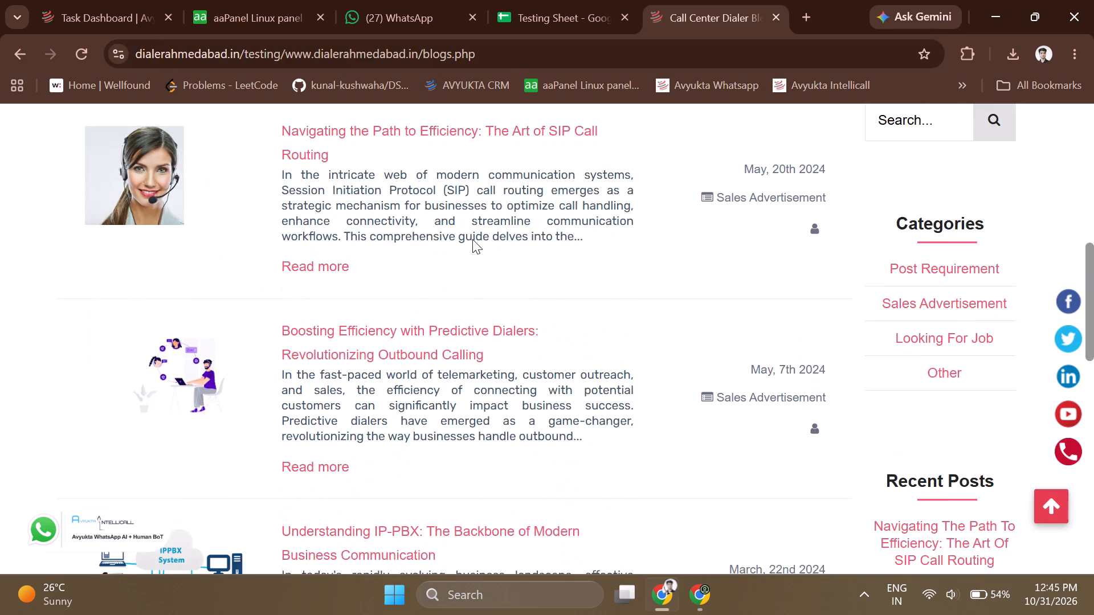
{"action": "scroll", "coordinate": [472, 239], "scroll_direction": "down", "scroll_amount": 3}
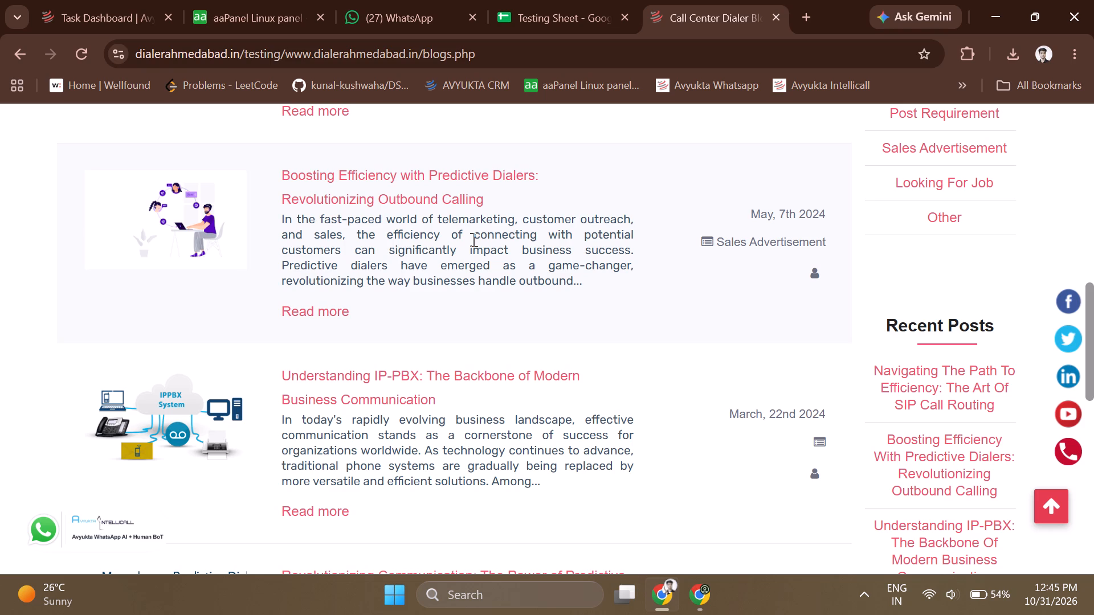
{"action": "scroll", "coordinate": [472, 239], "scroll_direction": "up", "scroll_amount": 7}
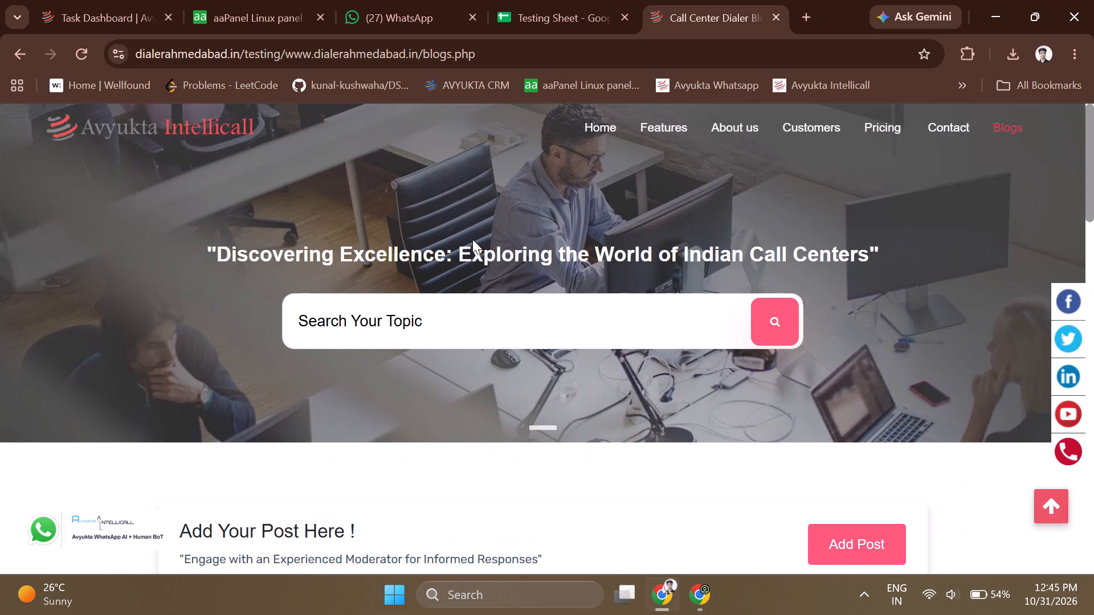
Examine the testing blog page's mobile layout in DevTools down to its pagination and sidebar sections, and return to the desktop view.
{"action": "key", "text": "F12"}
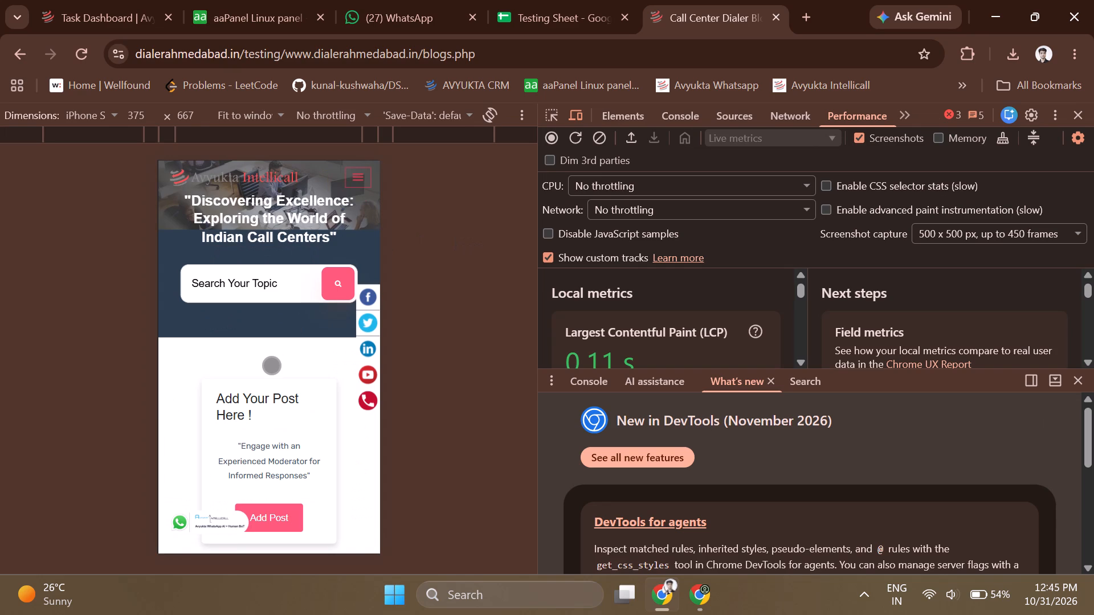
{"action": "scroll", "coordinate": [266, 359], "scroll_direction": "down", "scroll_amount": 5}
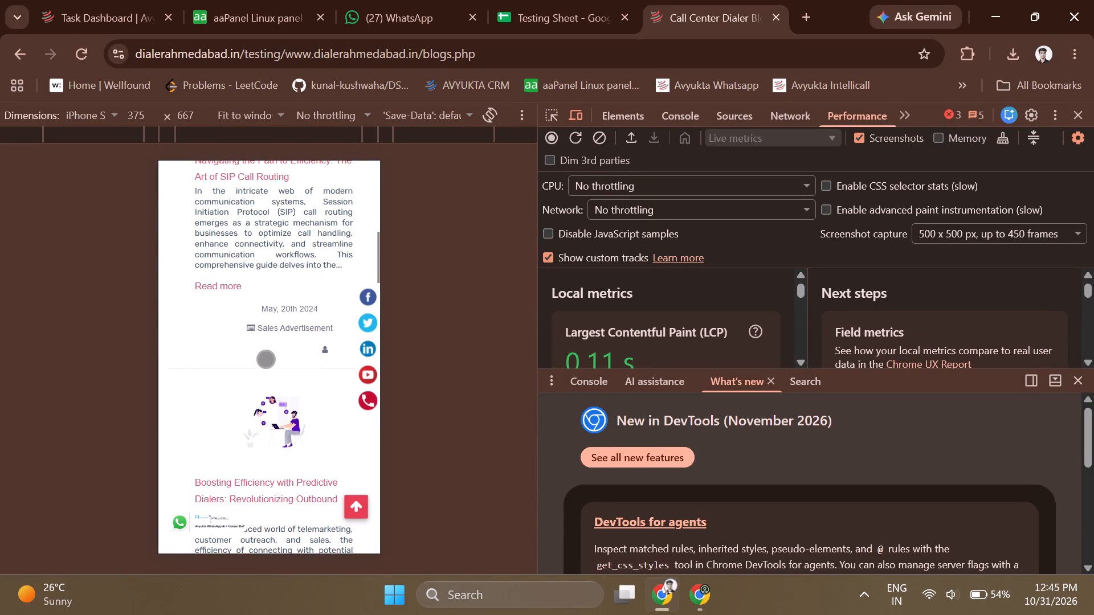
{"action": "scroll", "coordinate": [266, 359], "scroll_direction": "down", "scroll_amount": 2}
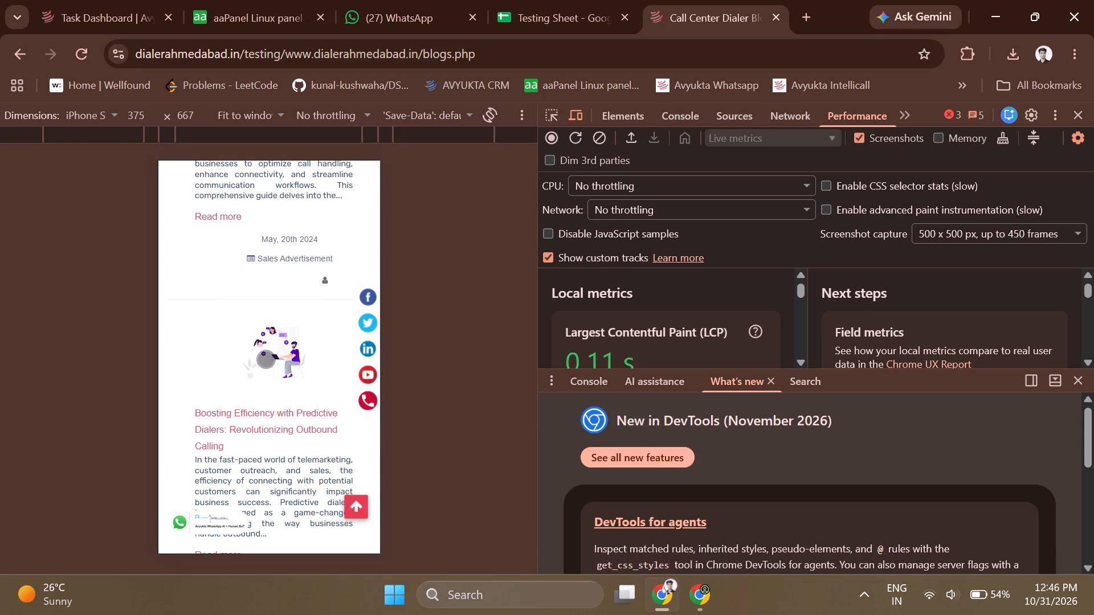
{"action": "scroll", "coordinate": [262, 347], "scroll_direction": "down", "scroll_amount": 9}
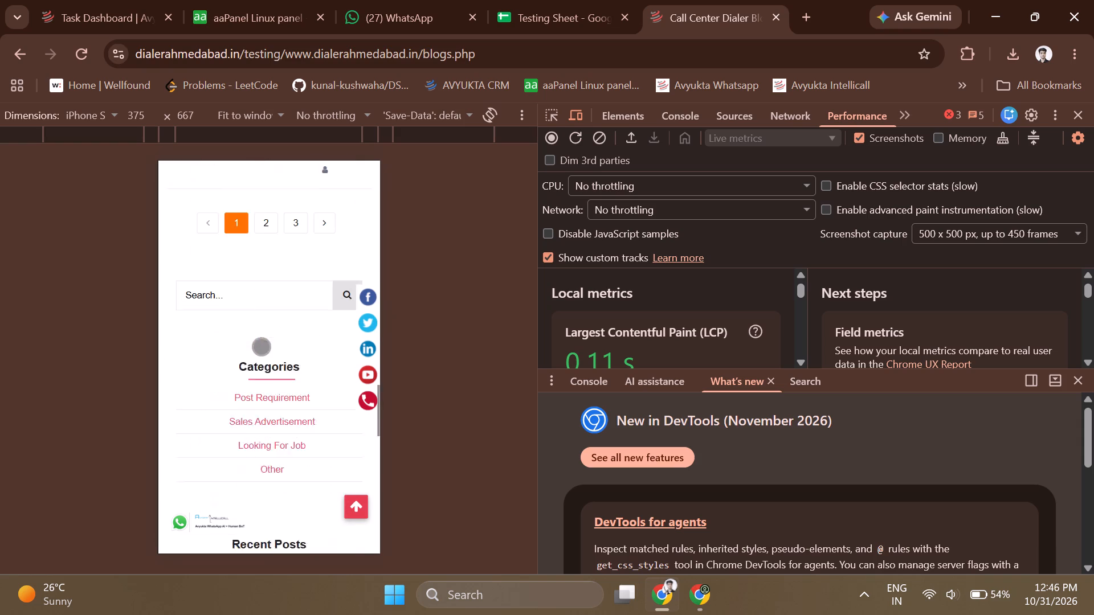
{"action": "scroll", "coordinate": [262, 347], "scroll_direction": "down", "scroll_amount": 7}
{"action": "scroll", "coordinate": [262, 347], "scroll_direction": "up", "scroll_amount": 3}
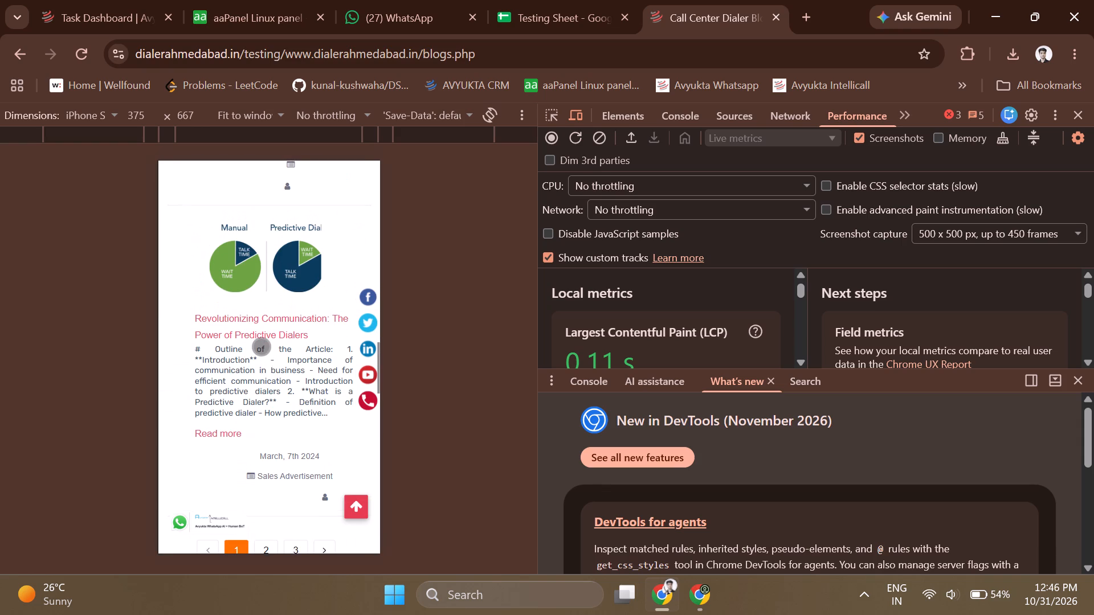
{"action": "left_click", "coordinate": [1078, 116]}
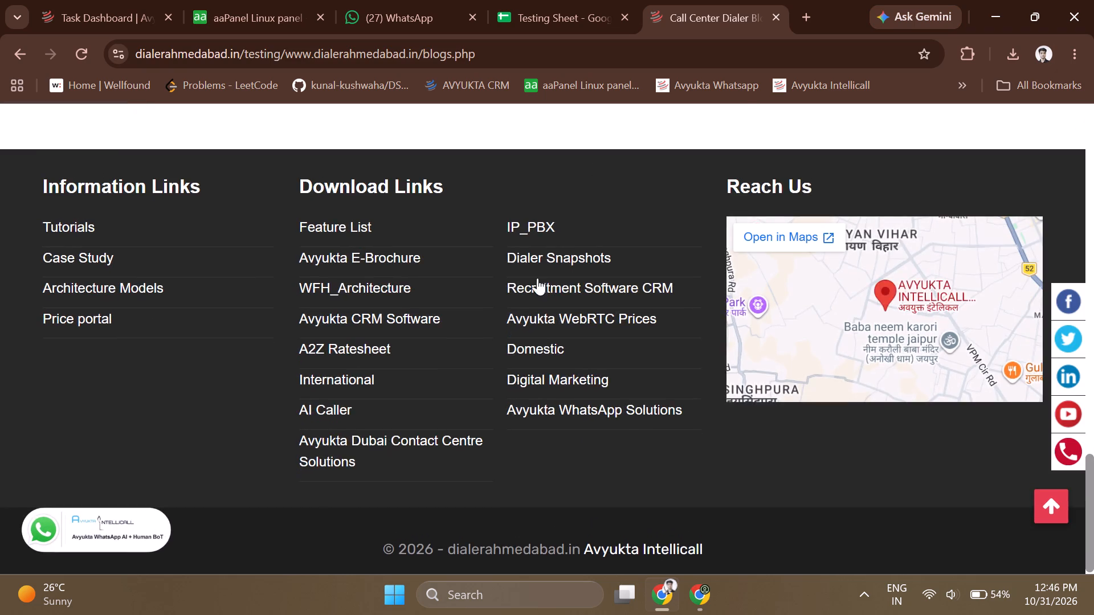
{"action": "scroll", "coordinate": [530, 293], "scroll_direction": "up", "scroll_amount": 16}
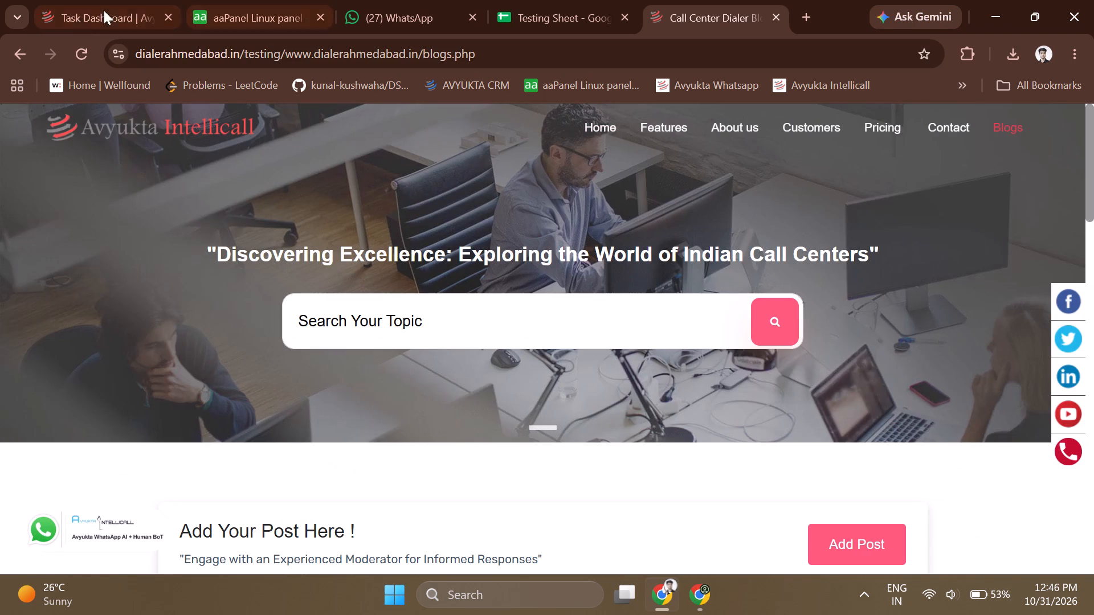
Return to the testing home page and examine its mobile layout in DevTools from the hero section down to Our Channel Partner.
{"action": "left_click", "coordinate": [18, 54]}
{"action": "left_click", "coordinate": [18, 54]}
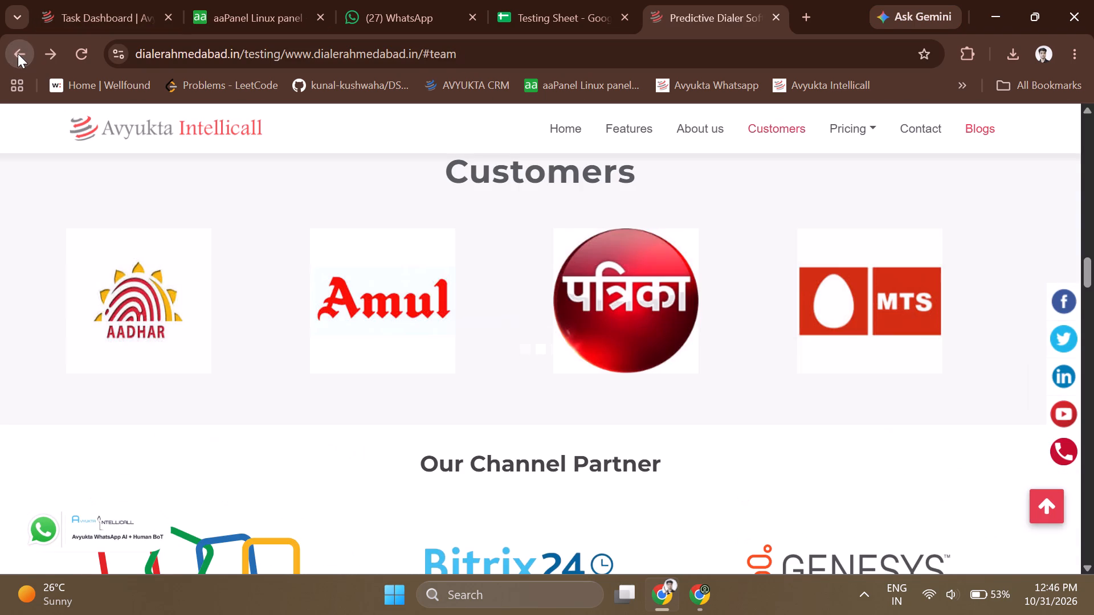
{"action": "left_click", "coordinate": [579, 132]}
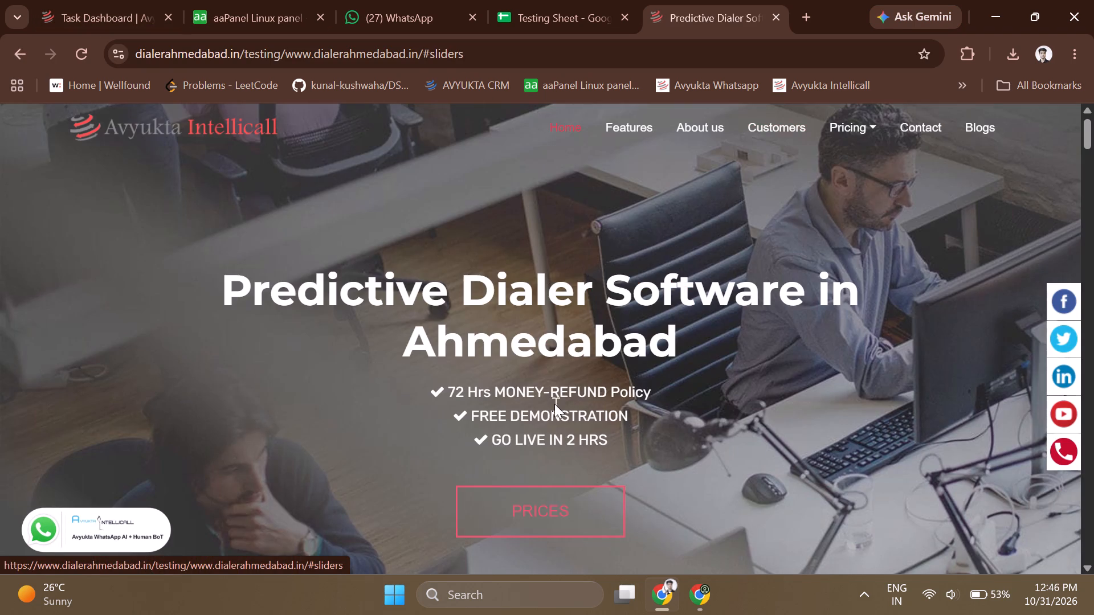
{"action": "scroll", "coordinate": [554, 404], "scroll_direction": "down", "scroll_amount": 9}
{"action": "key", "text": "F12"}
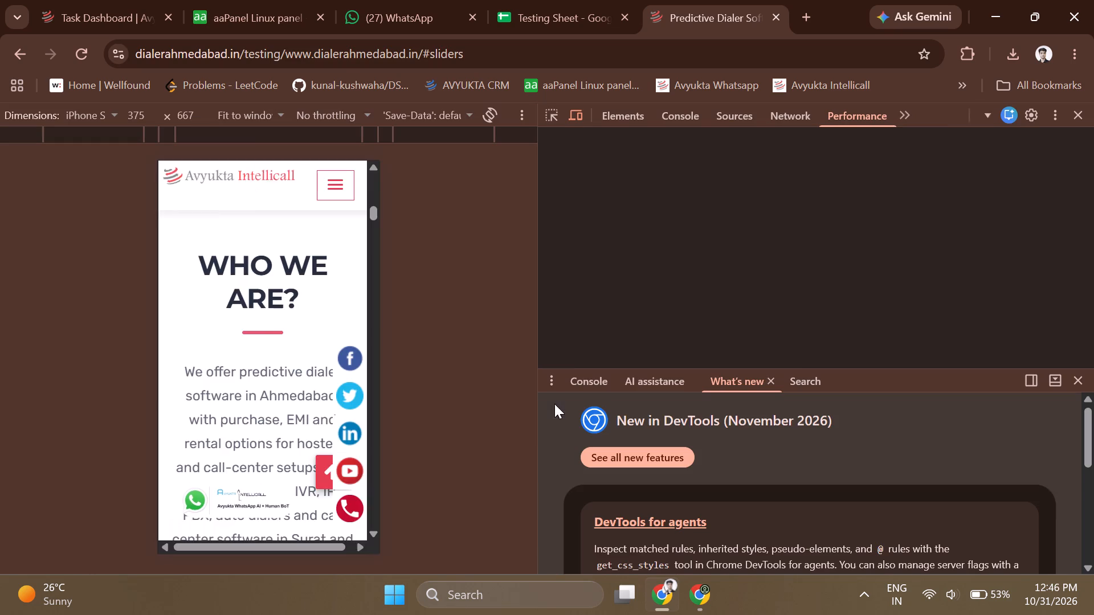
{"action": "scroll", "coordinate": [239, 357], "scroll_direction": "up", "scroll_amount": 20}
{"action": "scroll", "coordinate": [239, 357], "scroll_direction": "up", "scroll_amount": 5}
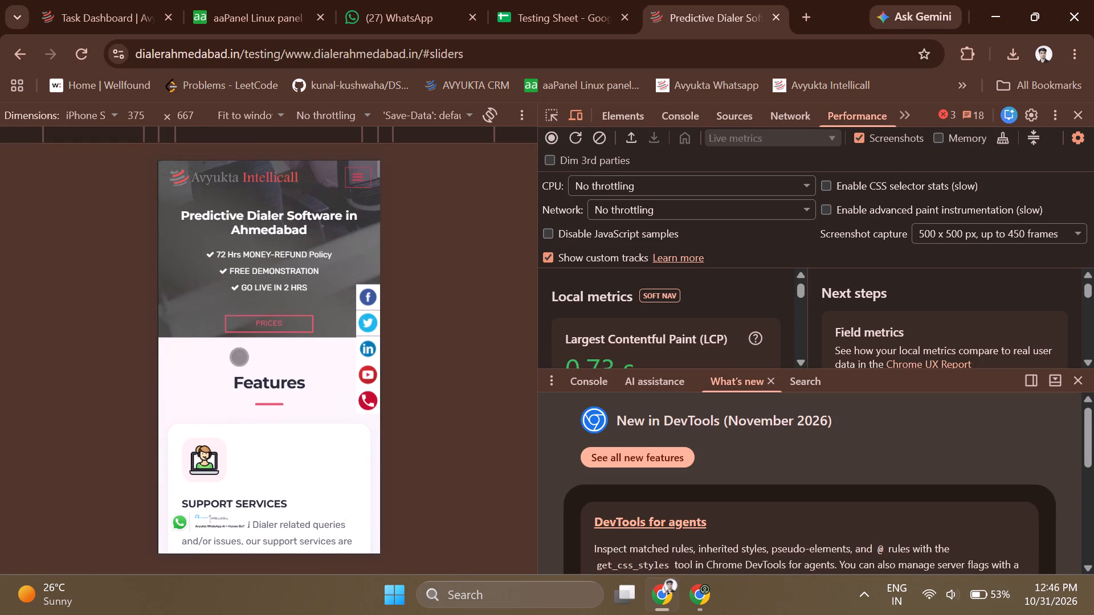
{"action": "scroll", "coordinate": [239, 357], "scroll_direction": "up", "scroll_amount": 1}
{"action": "scroll", "coordinate": [239, 357], "scroll_direction": "right", "scroll_amount": 1}
{"action": "scroll", "coordinate": [239, 357], "scroll_direction": "down", "scroll_amount": 2}
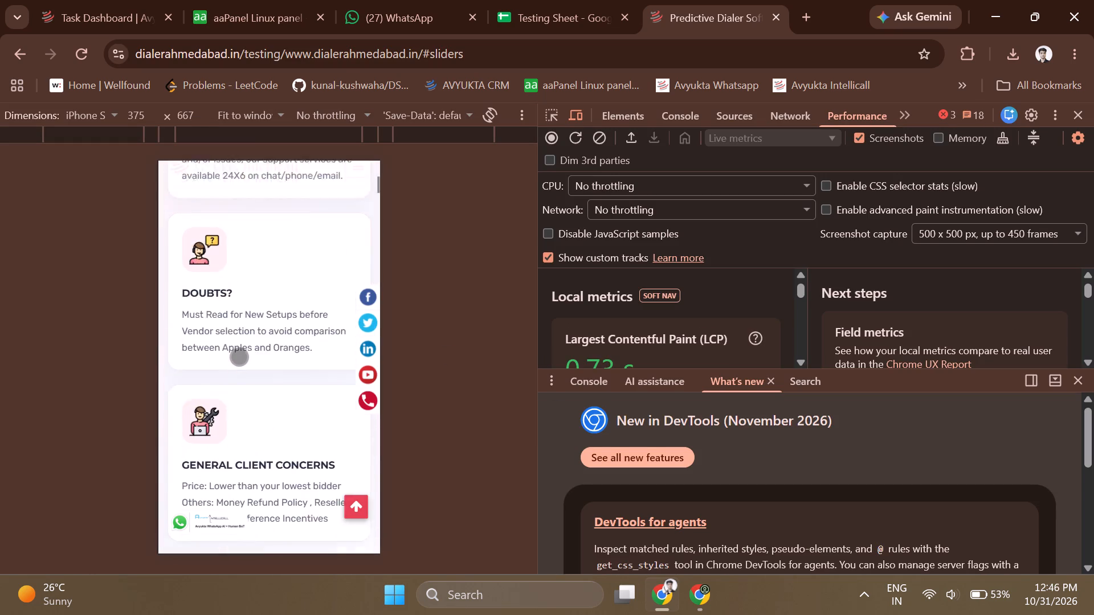
{"action": "scroll", "coordinate": [239, 357], "scroll_direction": "down", "scroll_amount": 10}
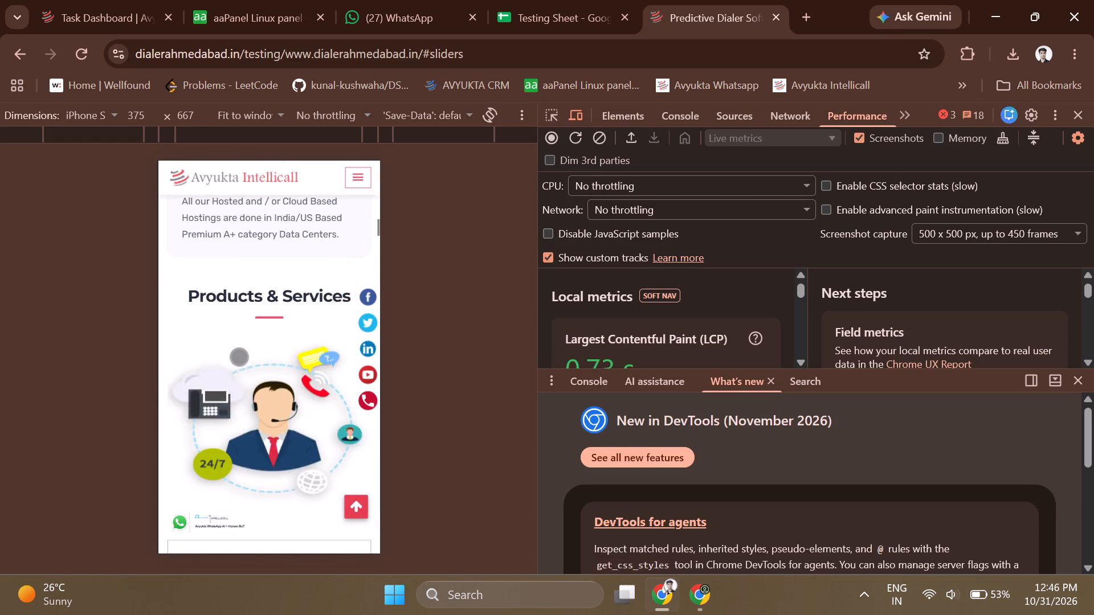
{"action": "scroll", "coordinate": [239, 357], "scroll_direction": "down", "scroll_amount": 10}
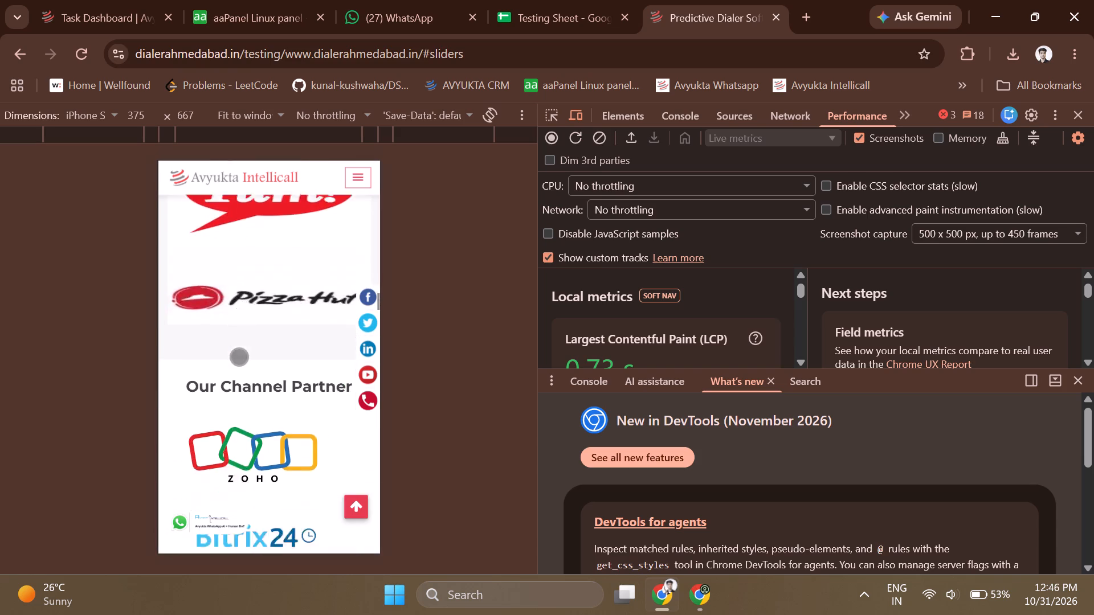
{"action": "scroll", "coordinate": [239, 357], "scroll_direction": "down", "scroll_amount": 3}
{"action": "scroll", "coordinate": [239, 357], "scroll_direction": "up", "scroll_amount": 5}
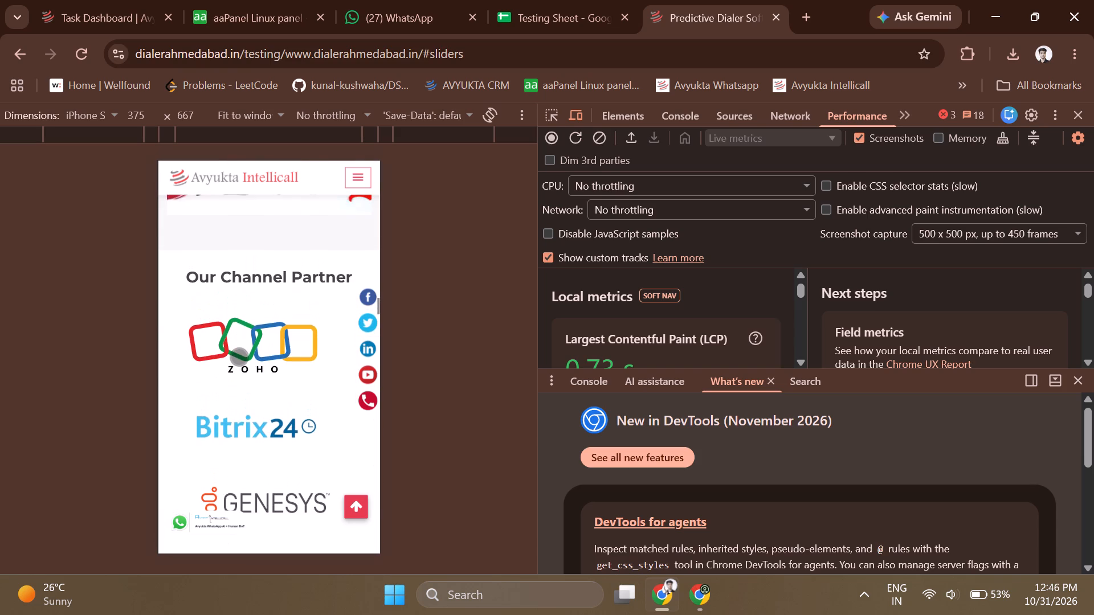
{"action": "scroll", "coordinate": [299, 270], "scroll_direction": "down", "scroll_amount": 1}
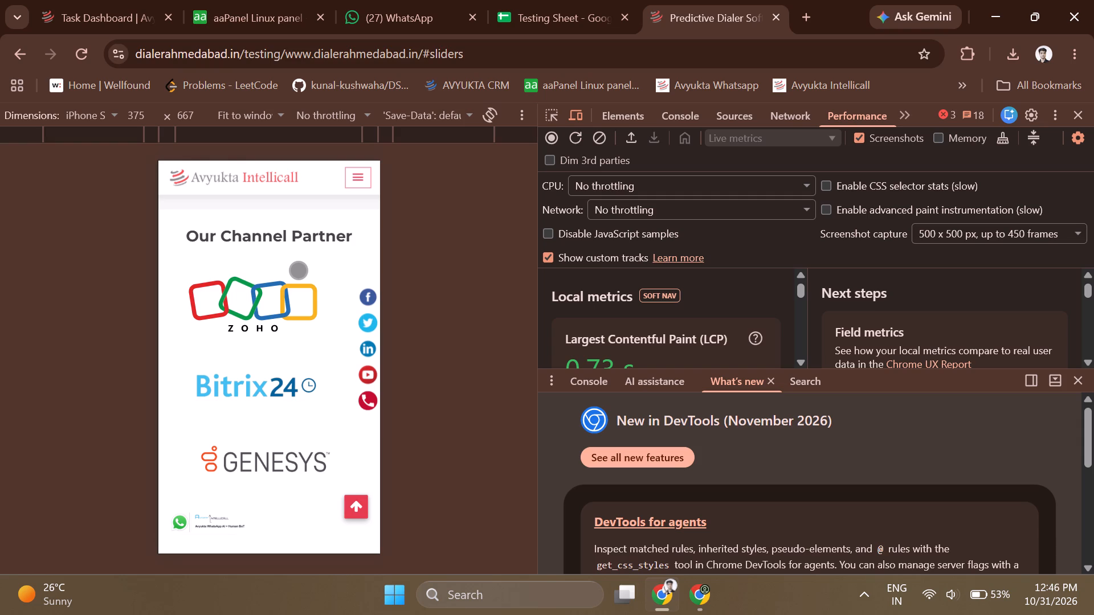
In the Testing Sheet, start a numbered issue list with "1." in the ISSUES cell of the dialerahmedabad.in row.
{"action": "left_click", "coordinate": [522, 0]}
{"action": "type", "text": "1."}
{"action": "key", "text": "space"}
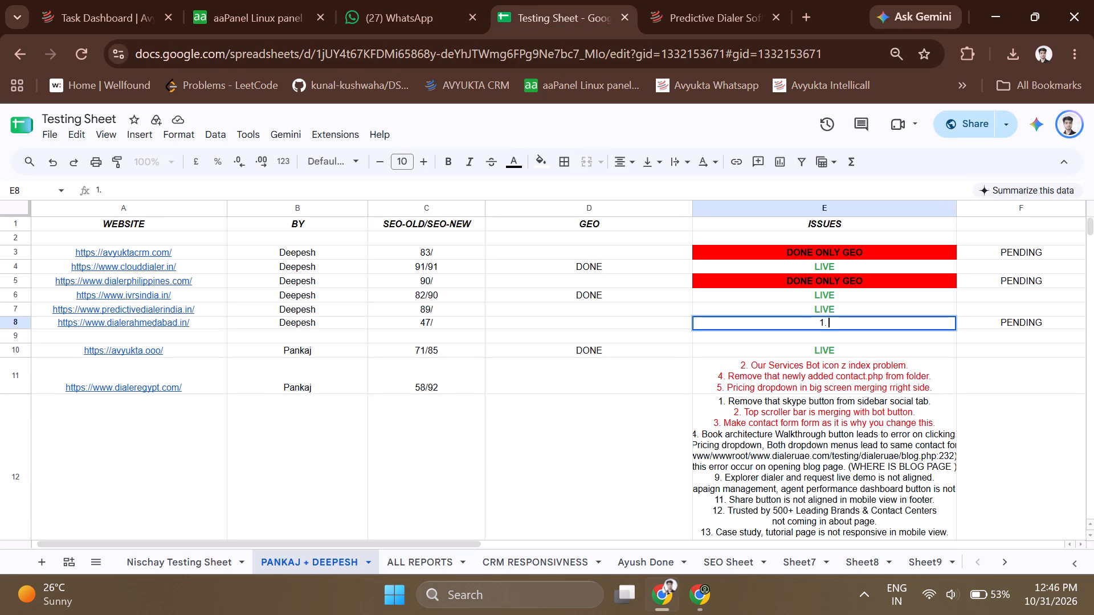
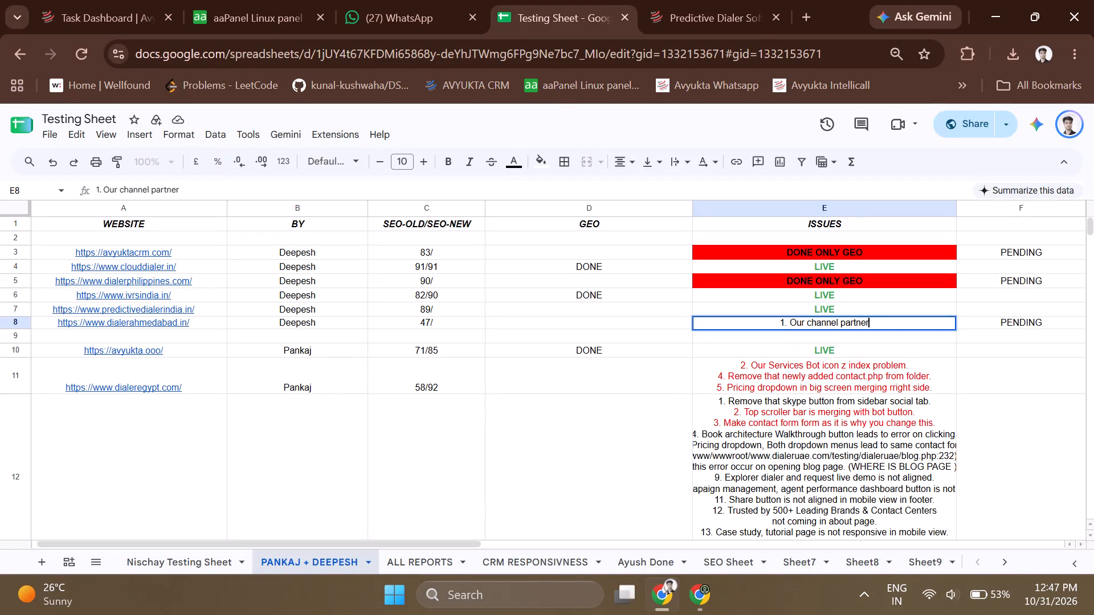
Complete the first issue as "1. Our channel partner logo is not aligned in mobile view." and start item "2." on a new line.
{"action": "key", "text": "space"}
{"action": "type", "text": "logo is"}
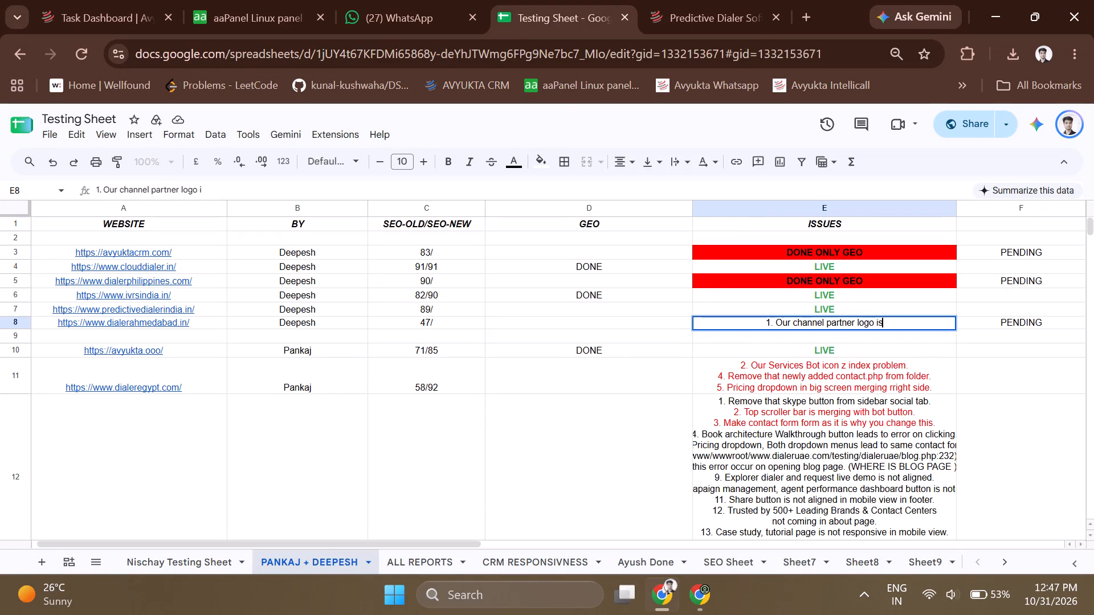
{"action": "key", "text": "space"}
{"action": "type", "text": "not ali"}
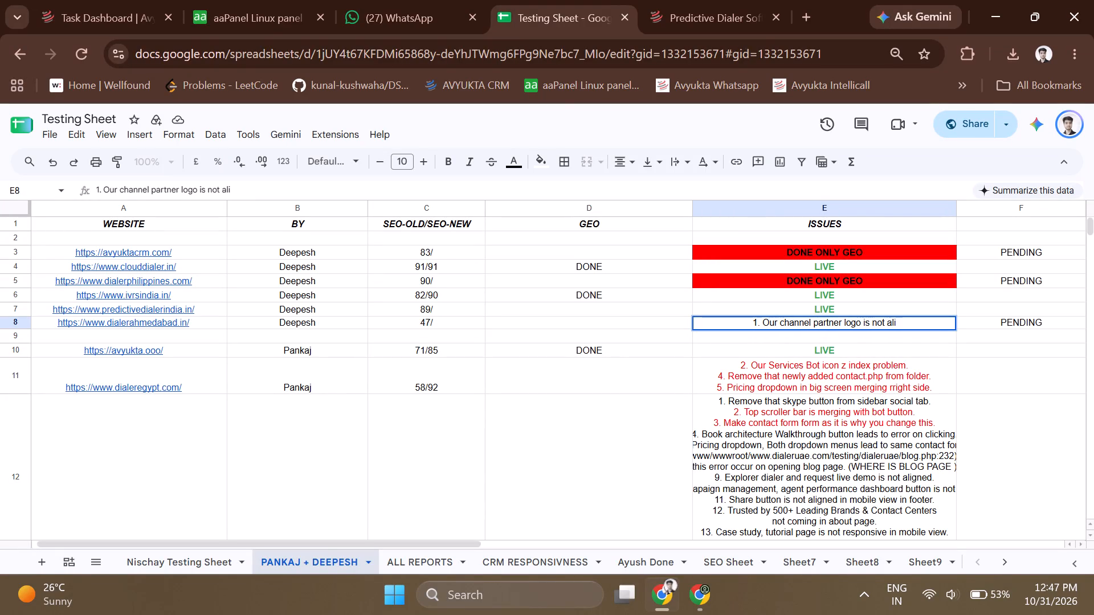
{"action": "type", "text": "gned in"}
{"action": "key", "text": "space"}
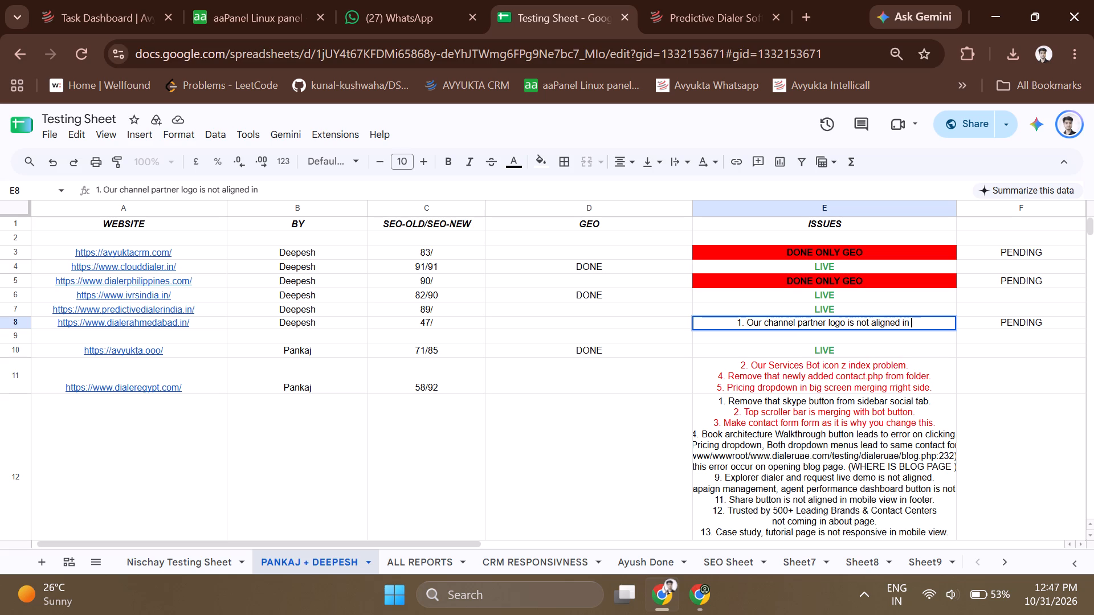
{"action": "type", "text": "mobile view"}
{"action": "key", "text": "period"}
{"action": "key", "text": "ctrl+Return"}
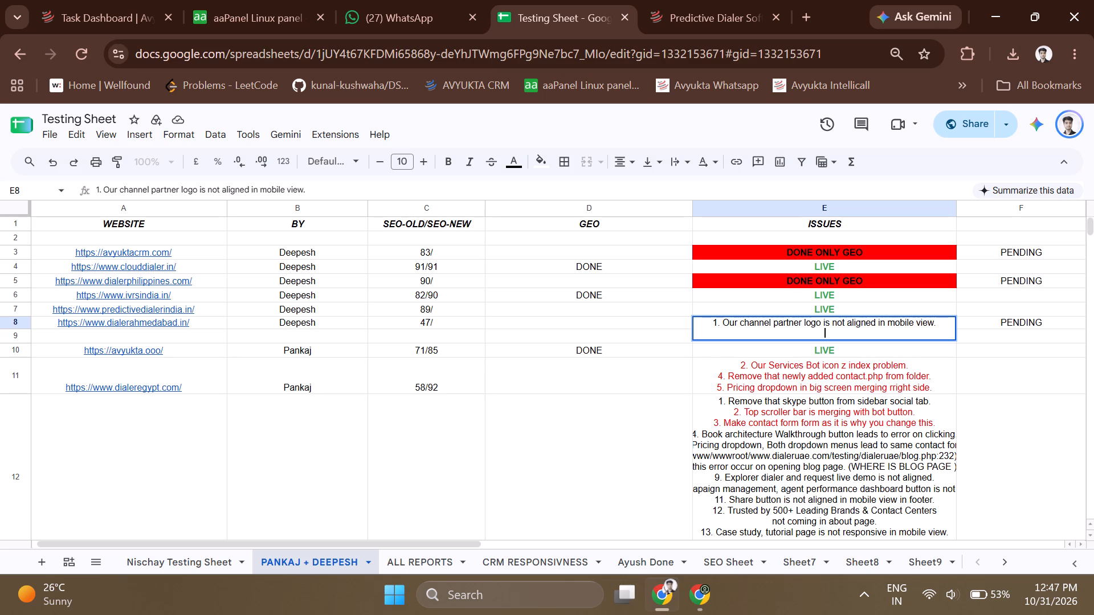
{"action": "type", "text": "2."}
{"action": "key", "text": "space"}
Return to the testing home page, restore its desktop view by closing DevTools, and look through the Frequently Asked Questions section.
{"action": "left_click", "coordinate": [717, 0]}
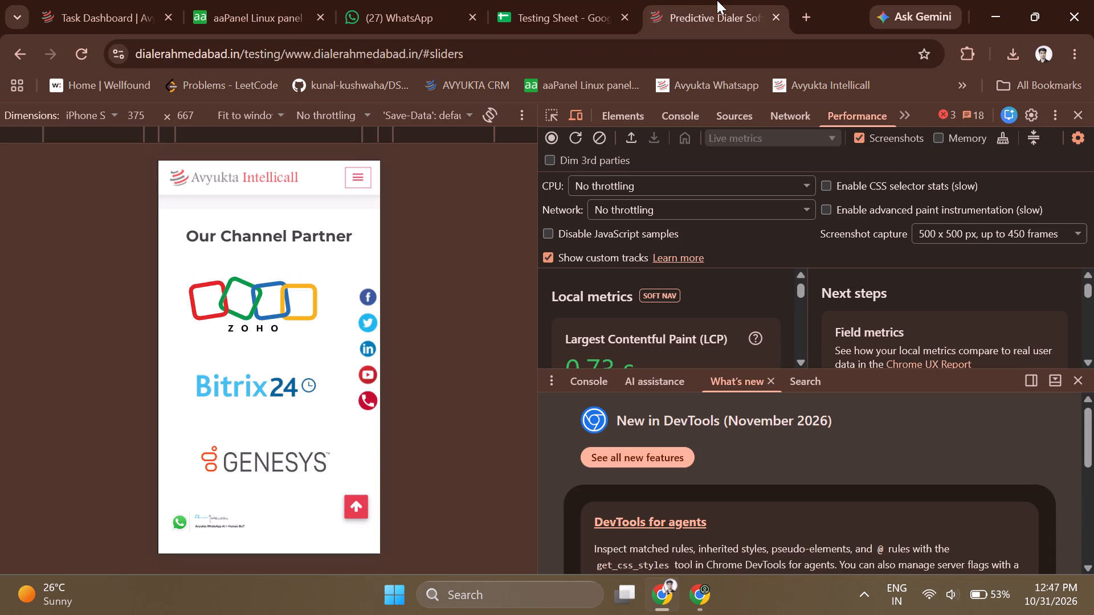
{"action": "left_click", "coordinate": [1078, 121]}
{"action": "scroll", "coordinate": [771, 266], "scroll_direction": "down", "scroll_amount": 4}
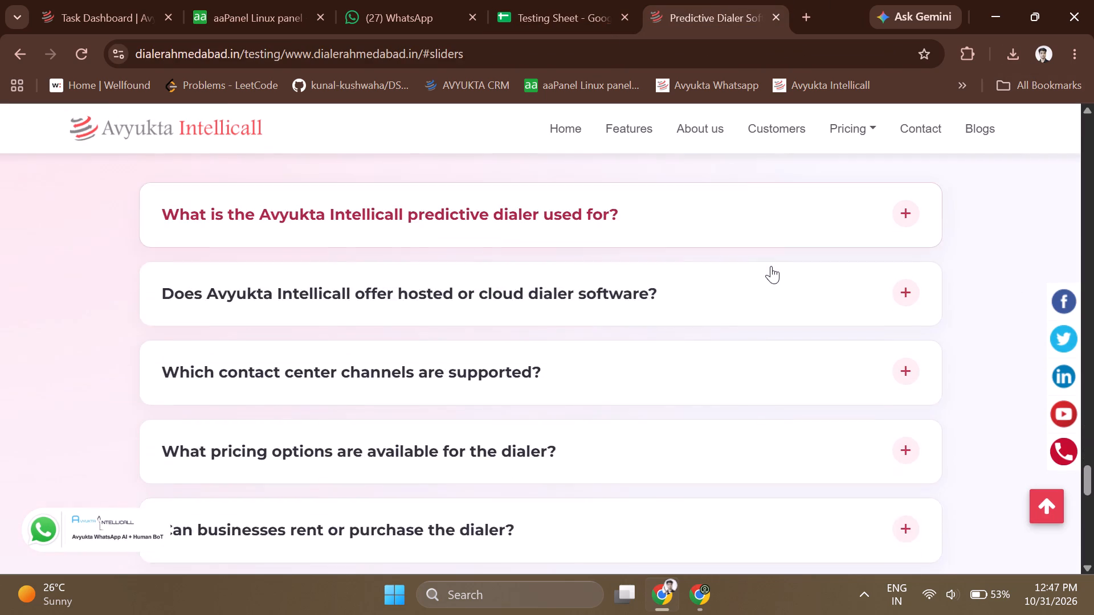
{"action": "scroll", "coordinate": [771, 266], "scroll_direction": "down", "scroll_amount": 1}
{"action": "scroll", "coordinate": [771, 266], "scroll_direction": "up", "scroll_amount": 4}
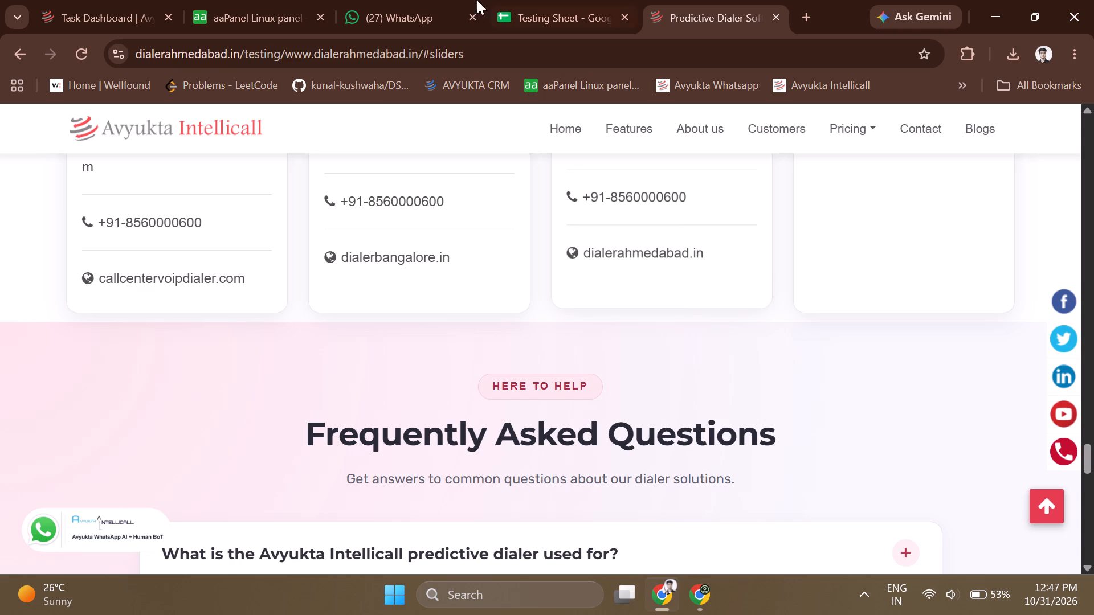
Switch to the Avyukta Task Dashboard page.
{"action": "left_click", "coordinate": [91, 0]}
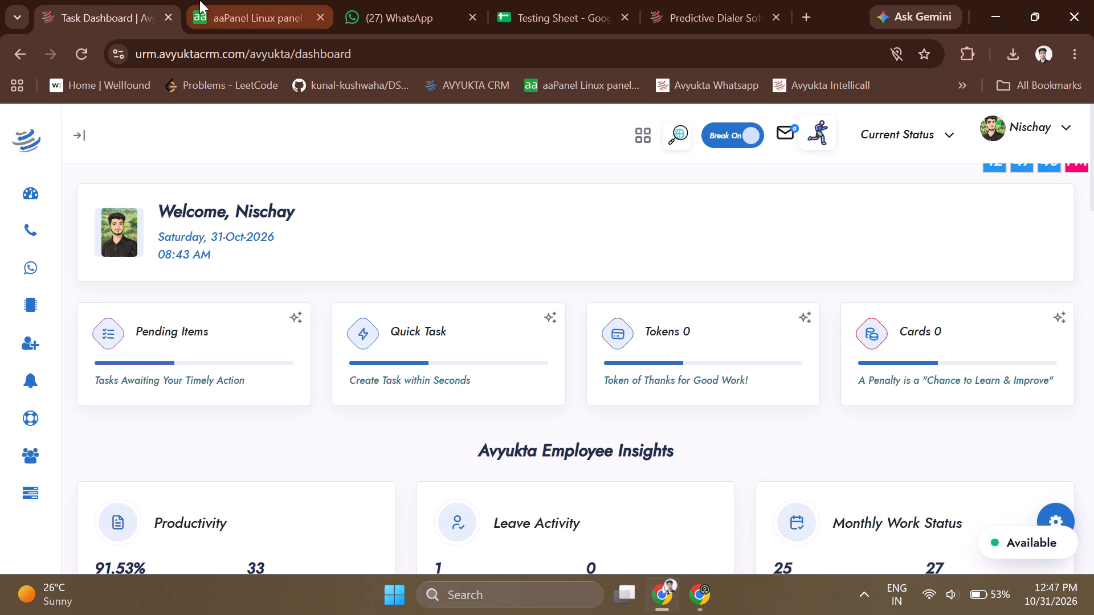
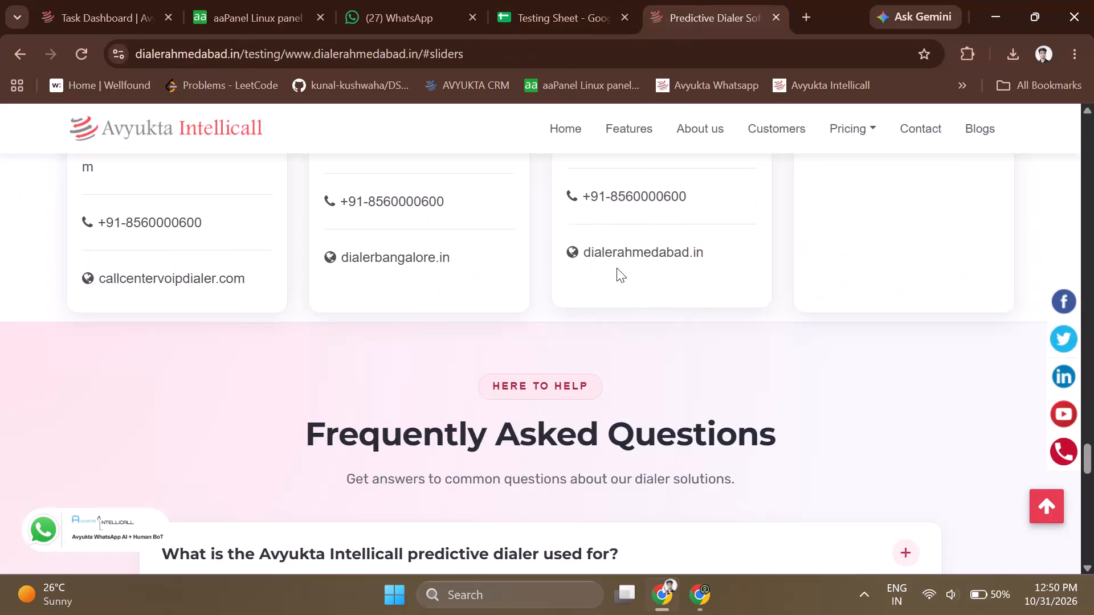
Review the home page's FAQ list and footer, and check the footer's Domestic download link before returning to the page.
{"action": "scroll", "coordinate": [617, 268], "scroll_direction": "down", "scroll_amount": 3}
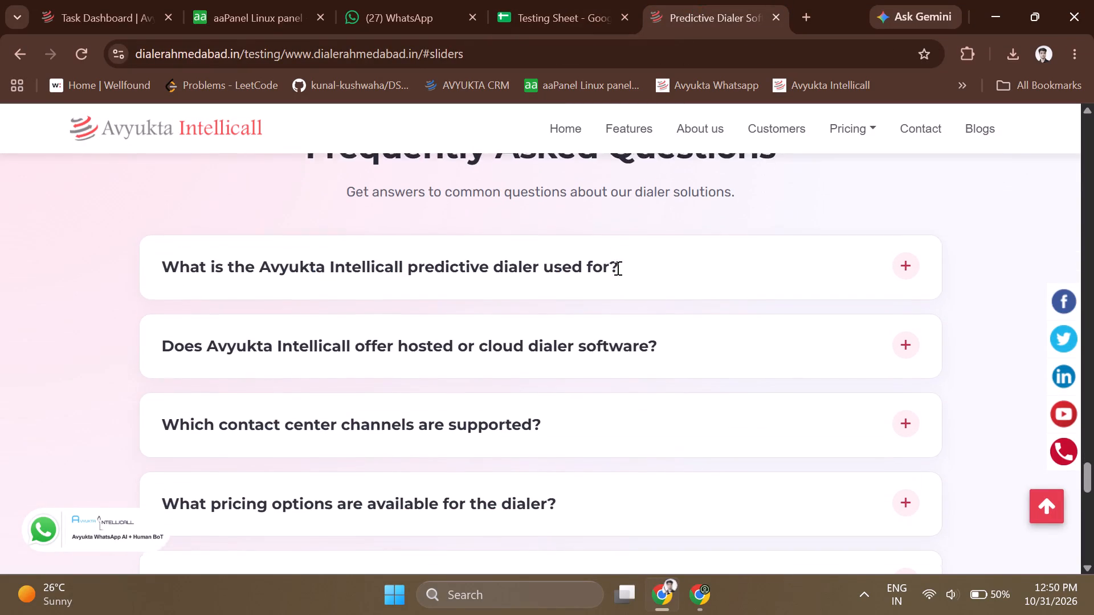
{"action": "scroll", "coordinate": [617, 268], "scroll_direction": "down", "scroll_amount": 4}
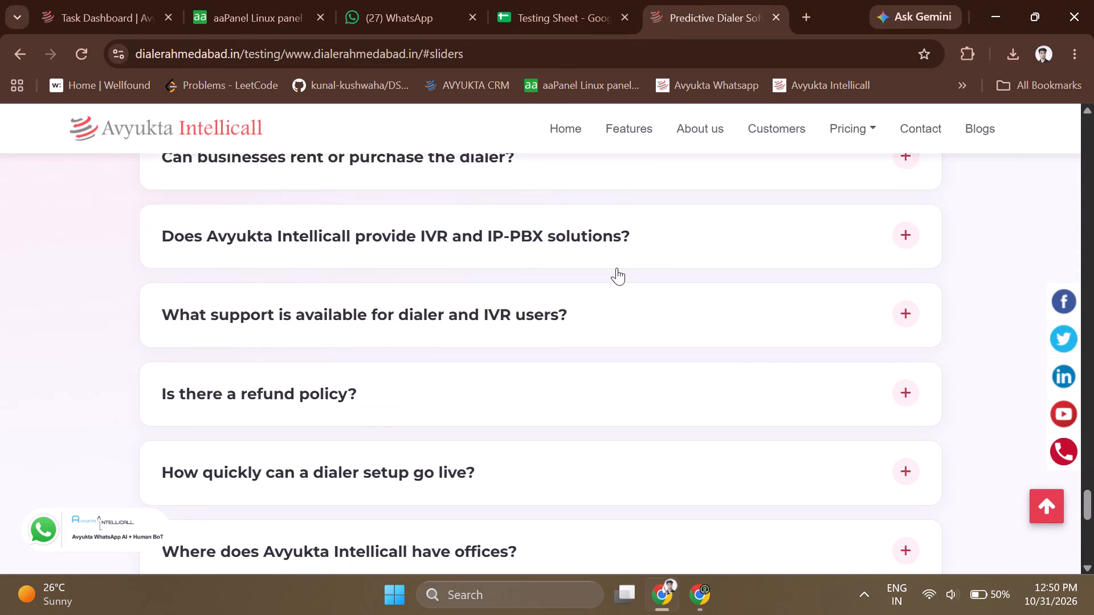
{"action": "scroll", "coordinate": [617, 268], "scroll_direction": "down", "scroll_amount": 3}
{"action": "scroll", "coordinate": [727, 327], "scroll_direction": "down", "scroll_amount": 3}
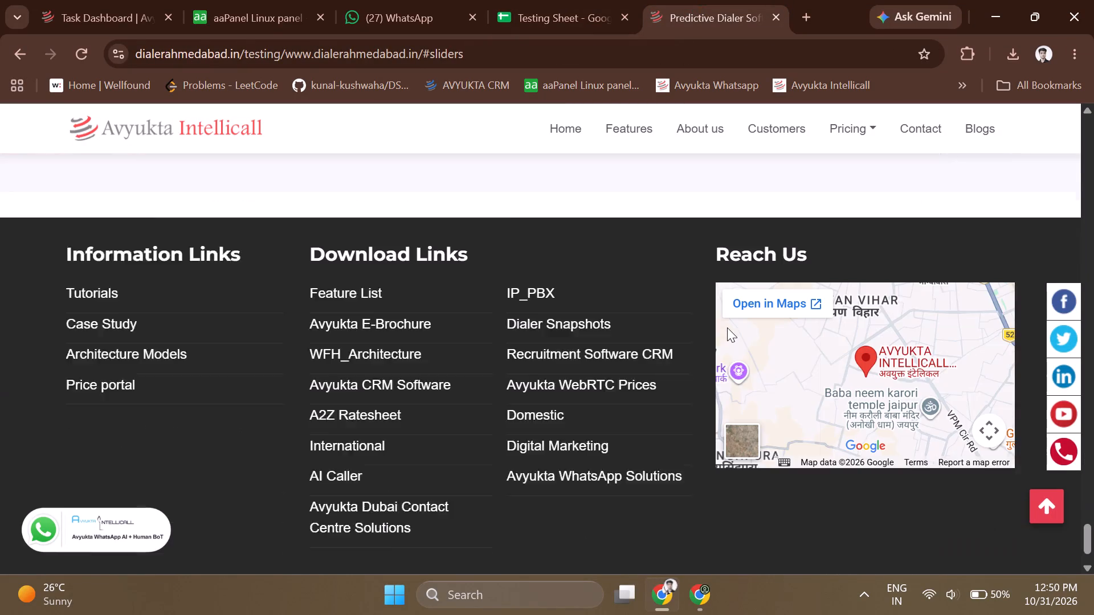
{"action": "scroll", "coordinate": [727, 327], "scroll_direction": "down", "scroll_amount": 3}
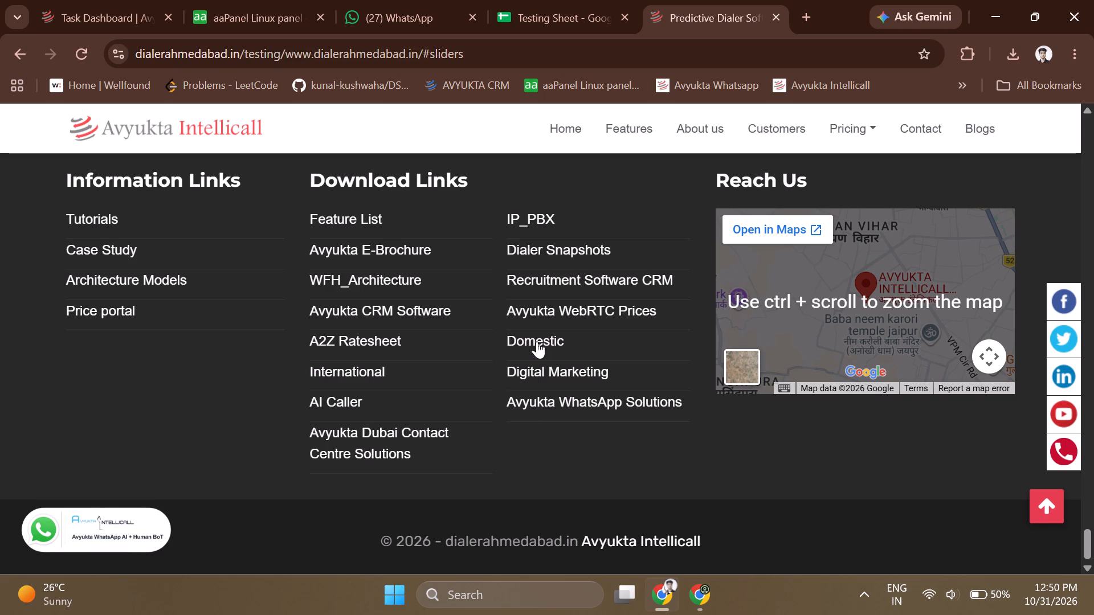
{"action": "left_click", "coordinate": [535, 338]}
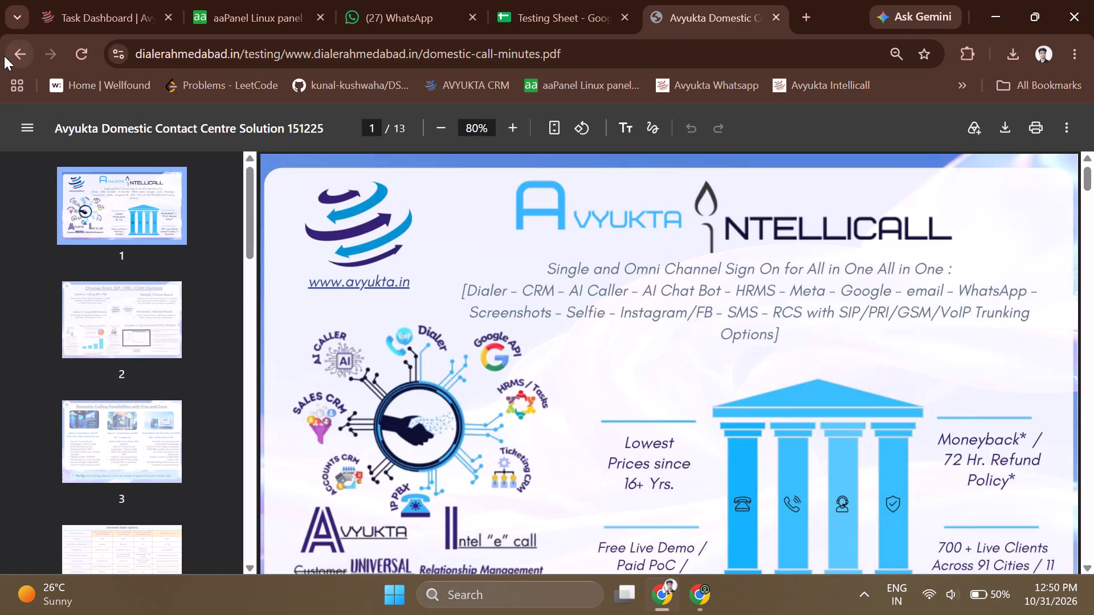
{"action": "left_click", "coordinate": [4, 56]}
Review the home page sections from the footer back to the hero banner, and check the Blogs link before returning.
{"action": "scroll", "coordinate": [484, 361], "scroll_direction": "down", "scroll_amount": 3}
{"action": "scroll", "coordinate": [484, 361], "scroll_direction": "up", "scroll_amount": 6}
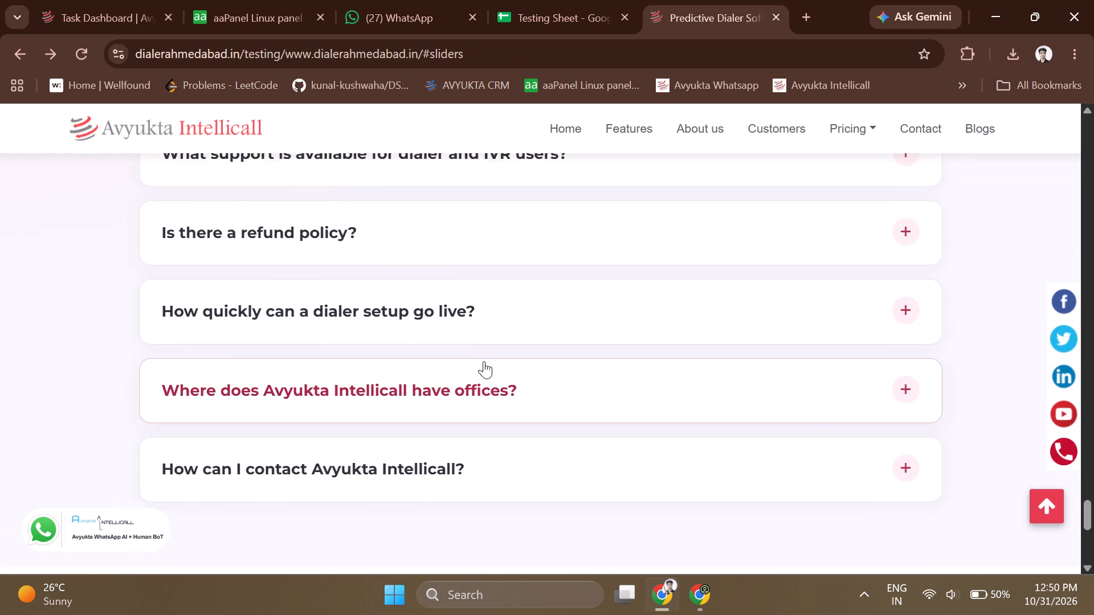
{"action": "scroll", "coordinate": [484, 361], "scroll_direction": "up", "scroll_amount": 8}
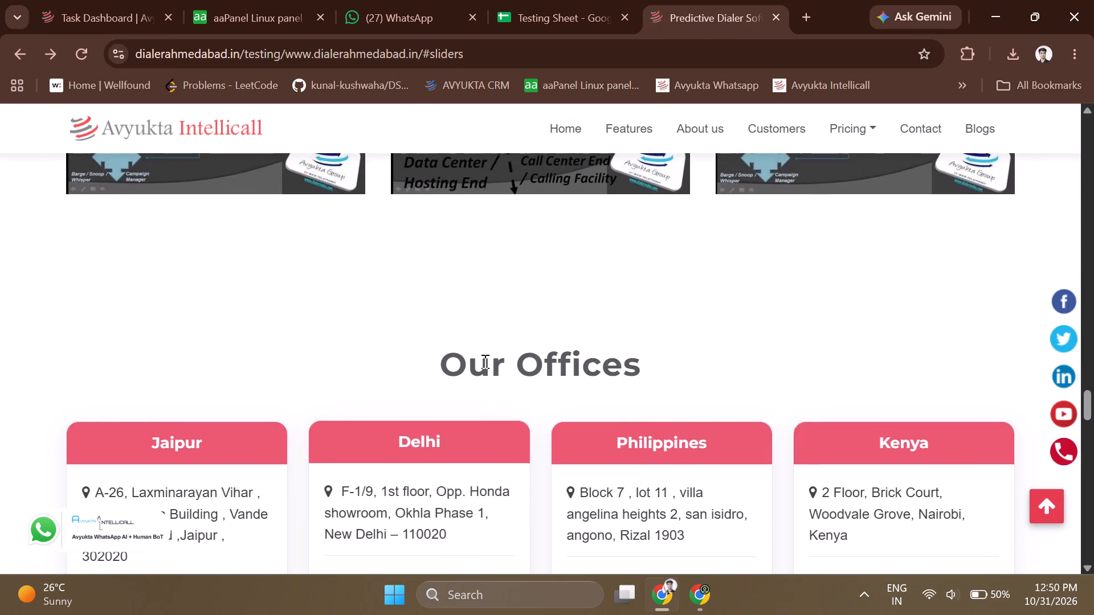
{"action": "scroll", "coordinate": [484, 361], "scroll_direction": "up", "scroll_amount": 17}
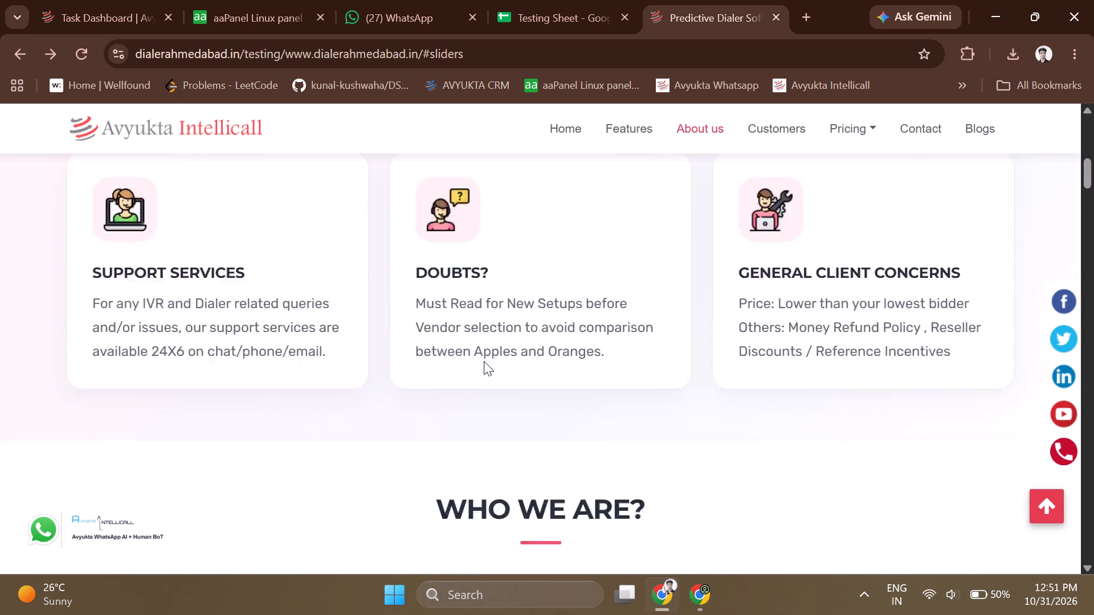
{"action": "scroll", "coordinate": [484, 361], "scroll_direction": "up", "scroll_amount": 7}
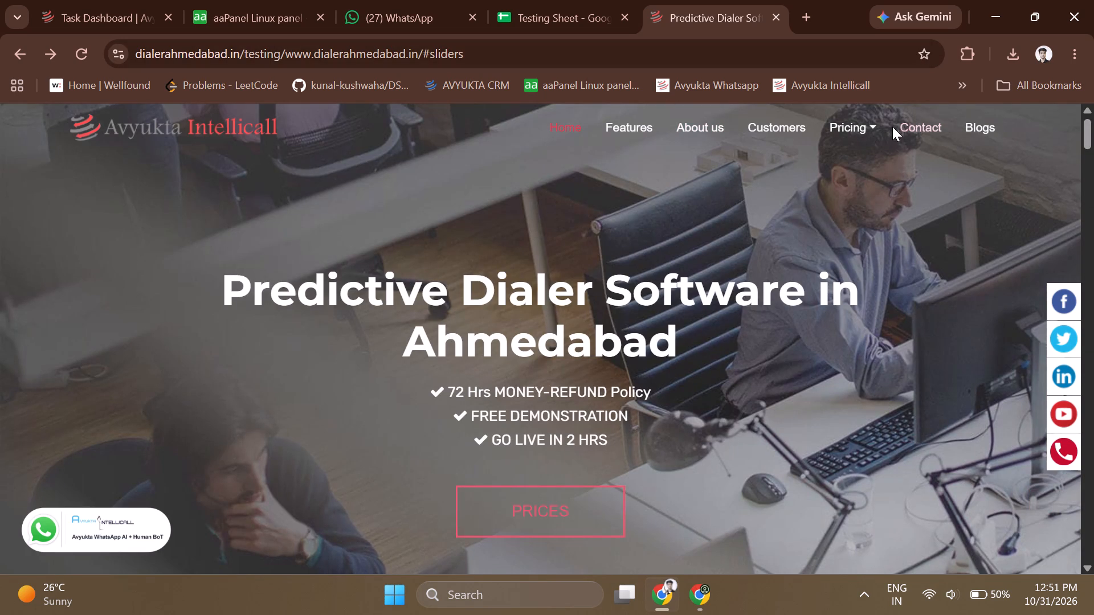
{"action": "left_click", "coordinate": [964, 124]}
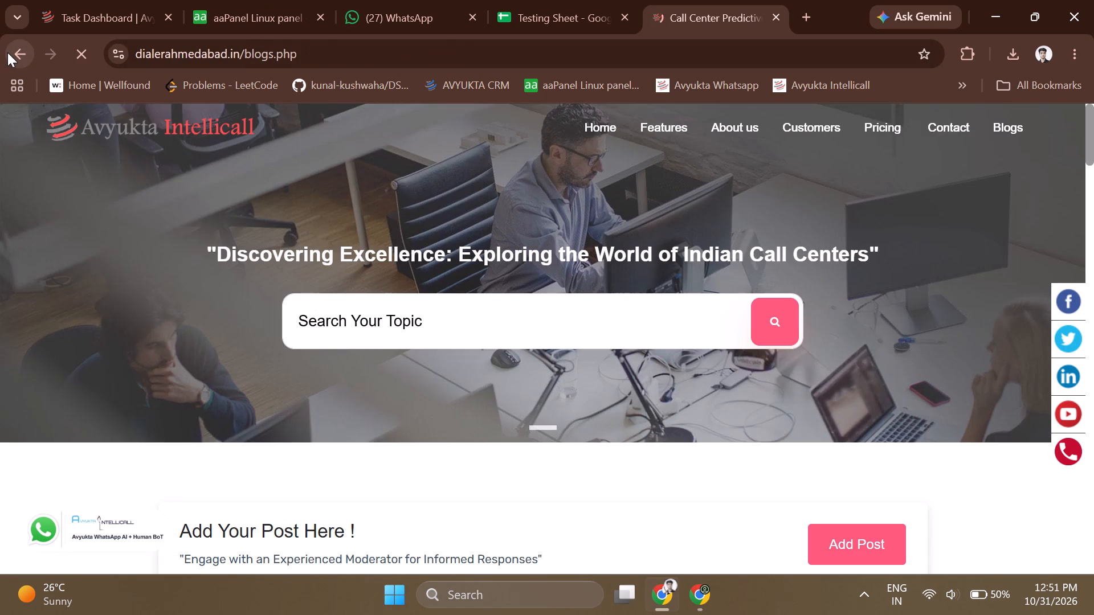
{"action": "left_click", "coordinate": [7, 54]}
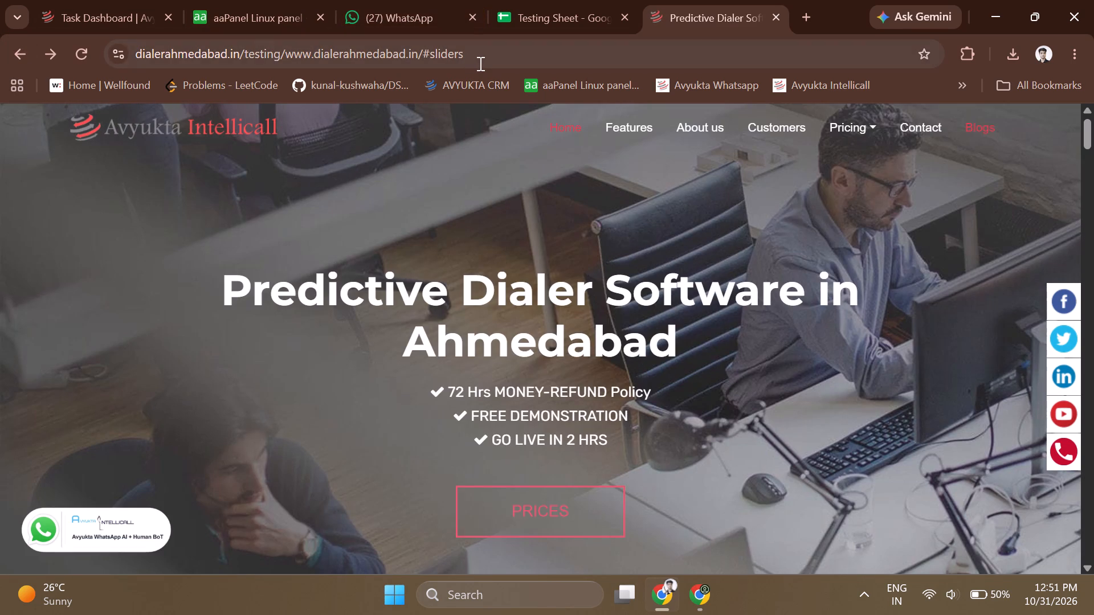
Examine the home page in the DevTools mobile view from the hero banner to the FAQs, and restore the desktop view.
{"action": "left_click", "coordinate": [479, 63]}
{"action": "left_click", "coordinate": [698, 440]}
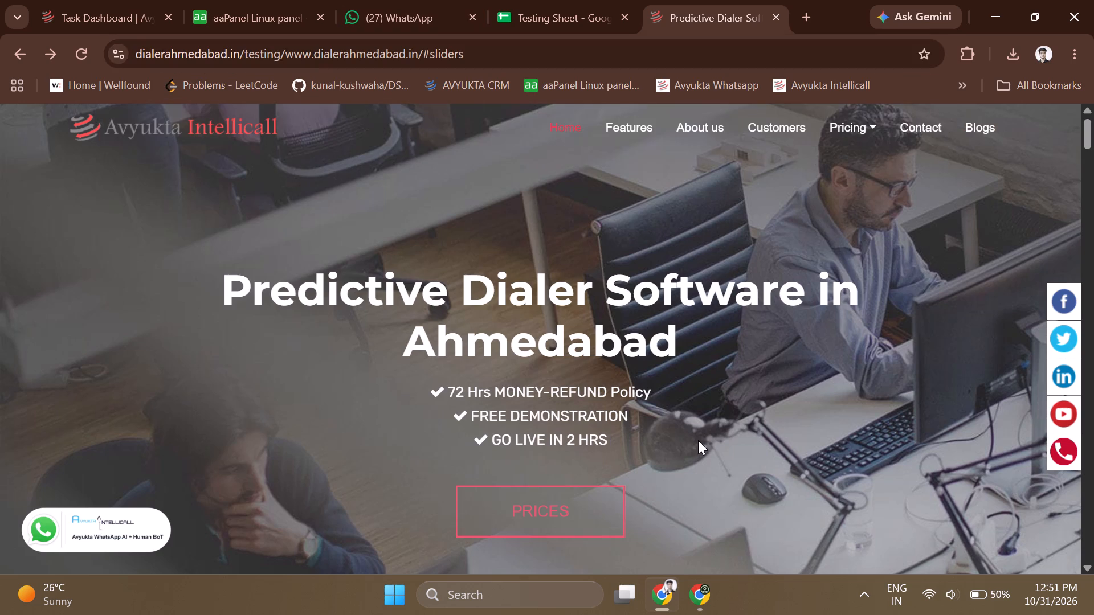
{"action": "key", "text": "F12"}
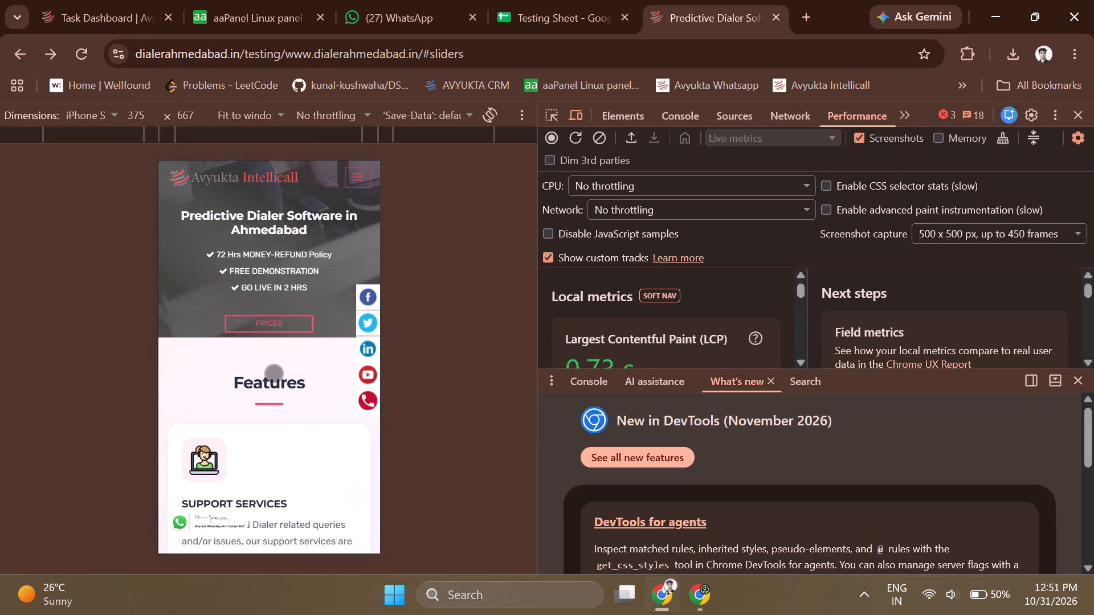
{"action": "scroll", "coordinate": [274, 374], "scroll_direction": "down", "scroll_amount": 14}
{"action": "scroll", "coordinate": [250, 255], "scroll_direction": "up", "scroll_amount": 3}
{"action": "scroll", "coordinate": [250, 255], "scroll_direction": "down", "scroll_amount": 11}
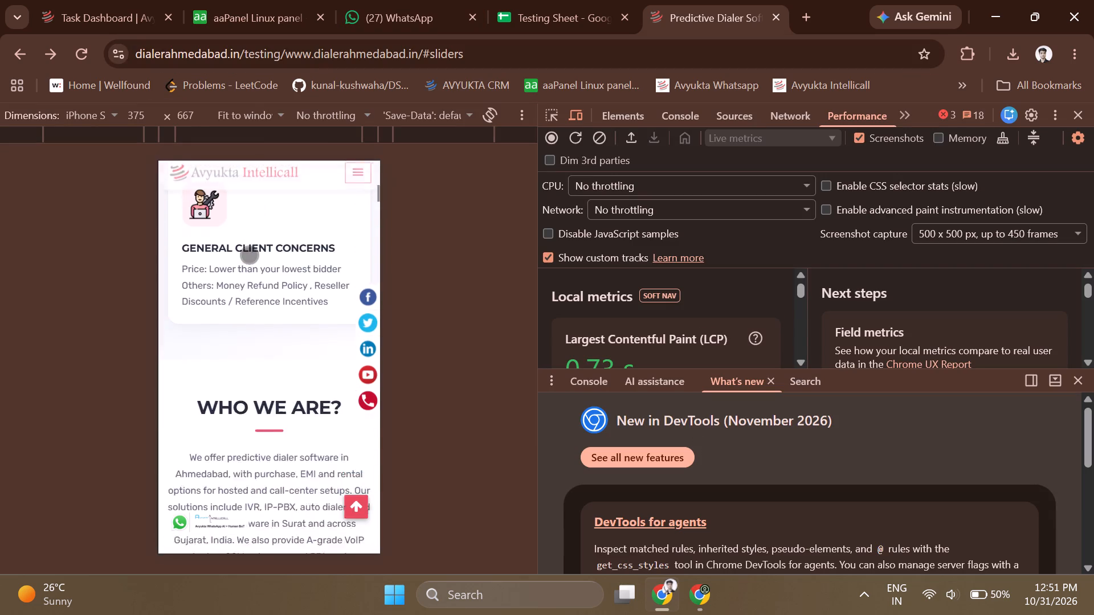
{"action": "scroll", "coordinate": [250, 255], "scroll_direction": "down", "scroll_amount": 20}
{"action": "scroll", "coordinate": [250, 255], "scroll_direction": "down", "scroll_amount": 7}
{"action": "scroll", "coordinate": [250, 255], "scroll_direction": "up", "scroll_amount": 9}
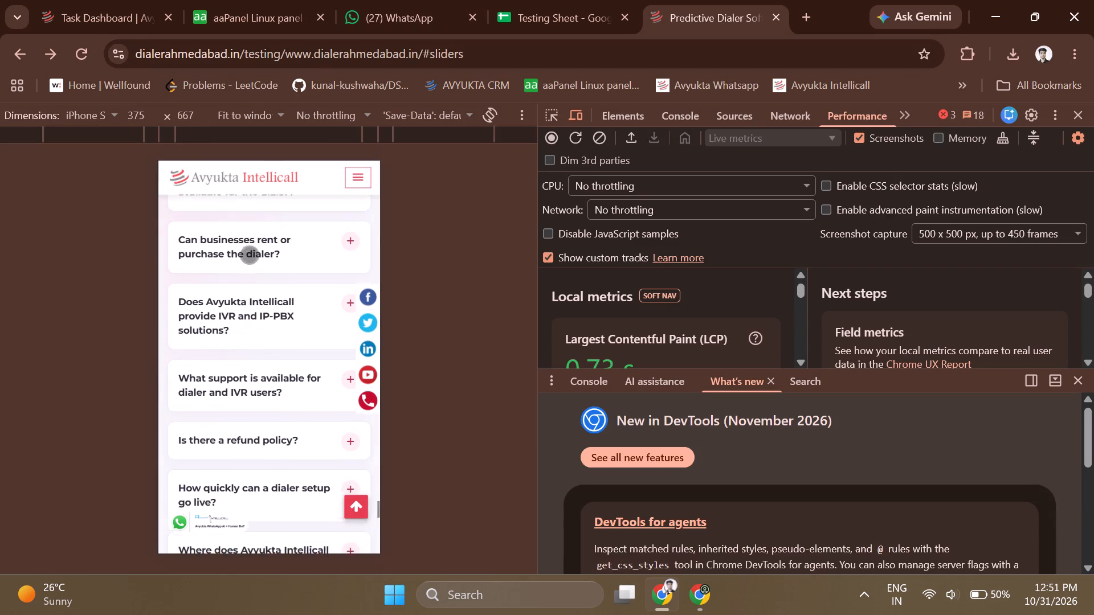
{"action": "left_click", "coordinate": [1081, 112]}
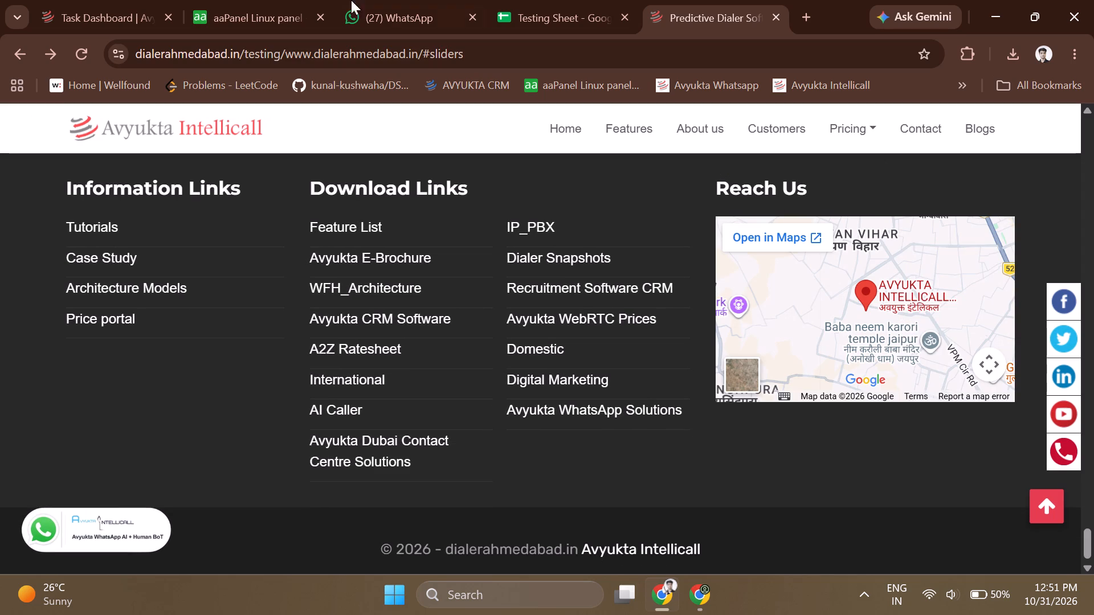
Open the enquiry form from the site's Pricing navigation, check it in desktop and mobile views, and restore the desktop home page.
{"action": "scroll", "coordinate": [590, 342], "scroll_direction": "up", "scroll_amount": 19}
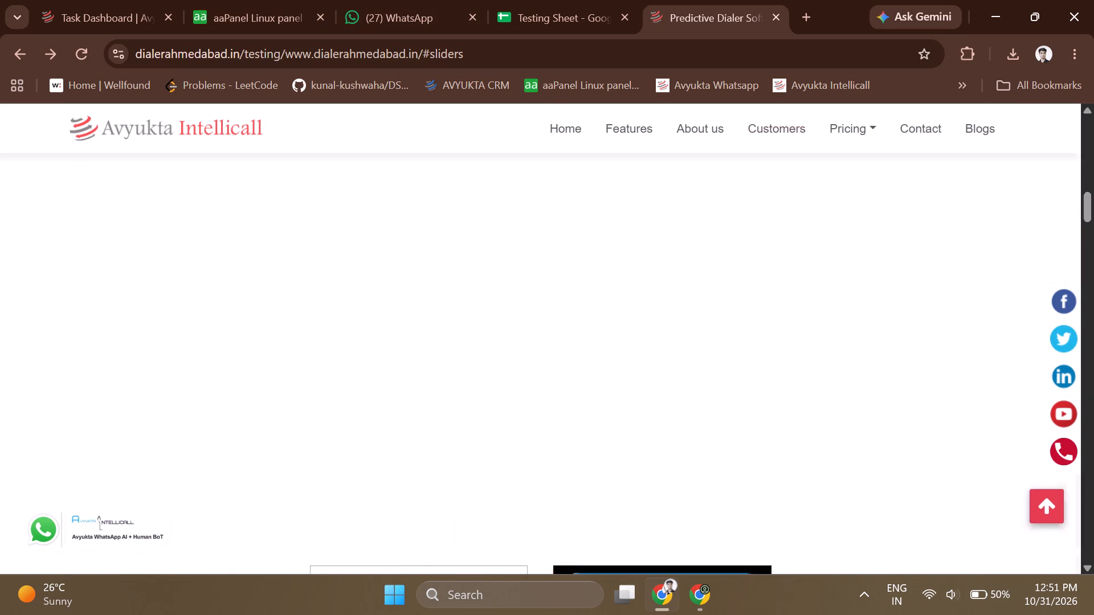
{"action": "scroll", "coordinate": [590, 342], "scroll_direction": "up", "scroll_amount": 2}
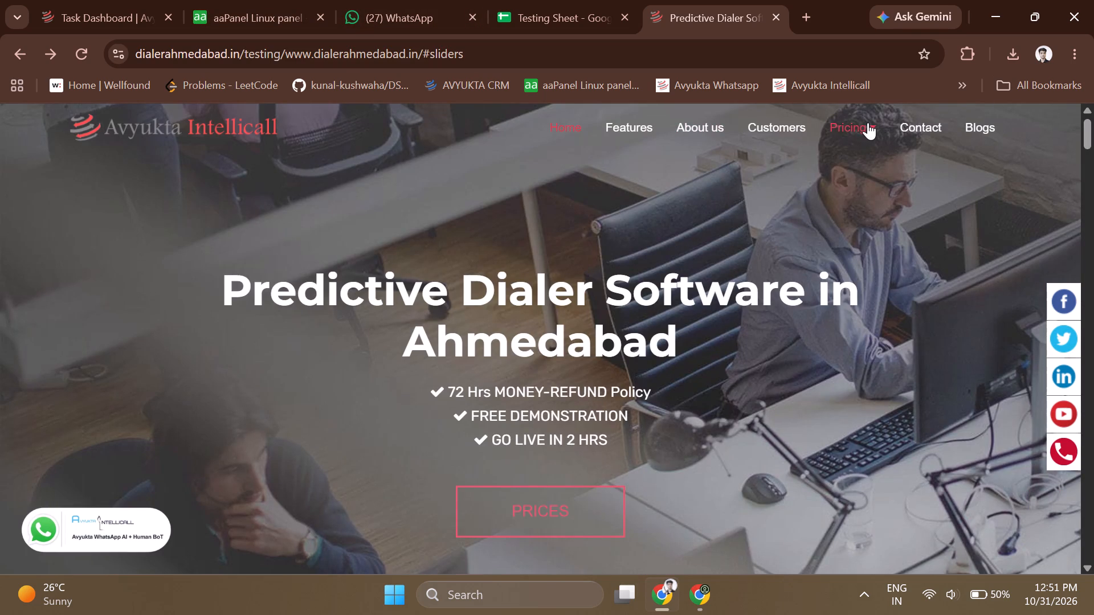
{"action": "left_click", "coordinate": [868, 122]}
{"action": "left_click", "coordinate": [824, 210]}
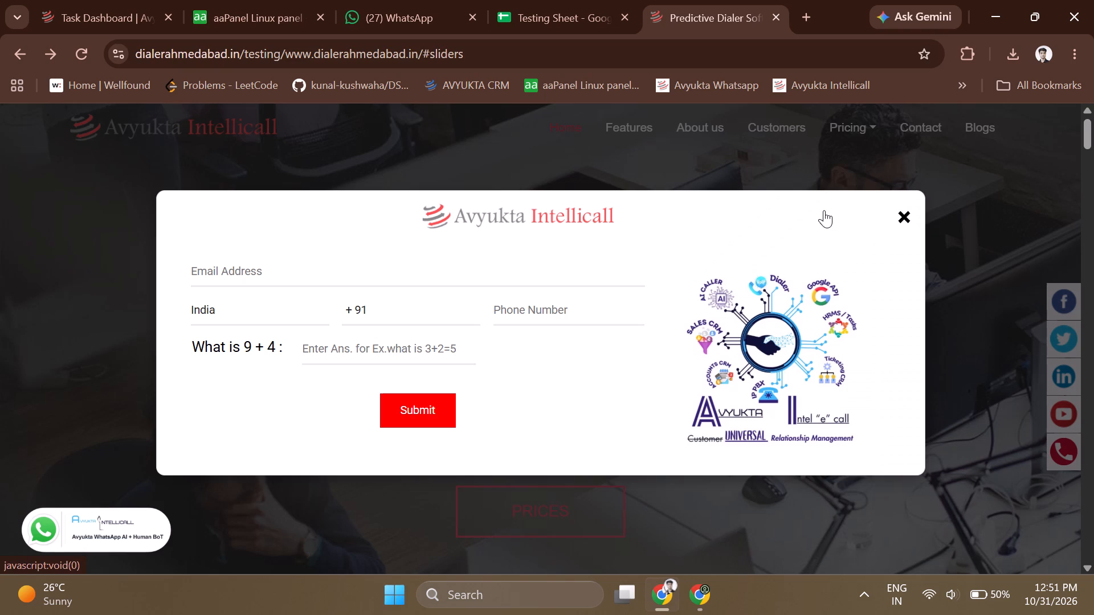
{"action": "key", "text": "F12"}
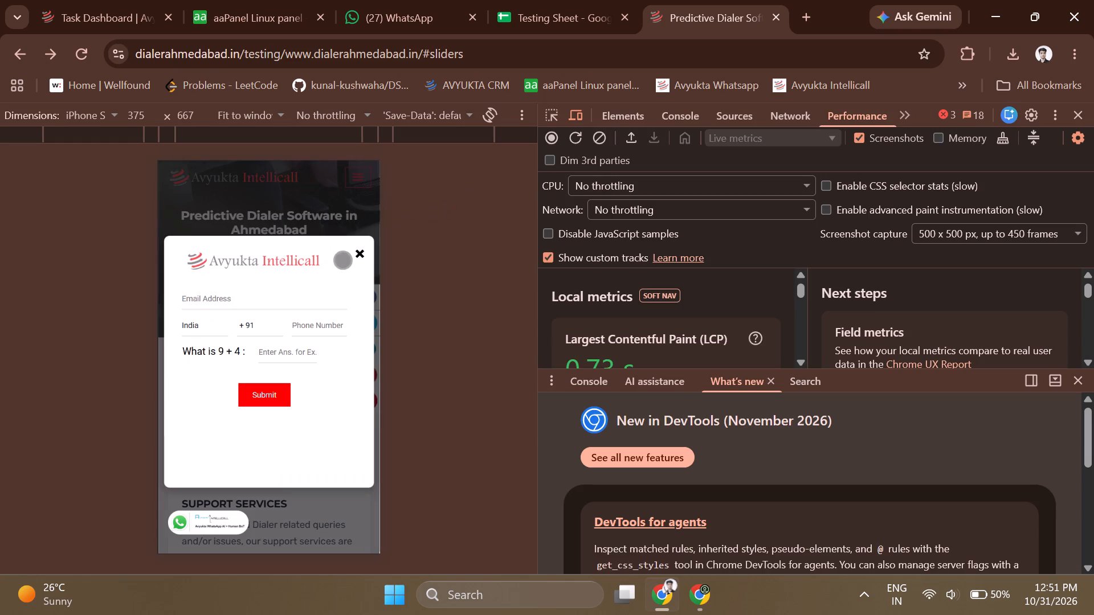
{"action": "left_click", "coordinate": [357, 255]}
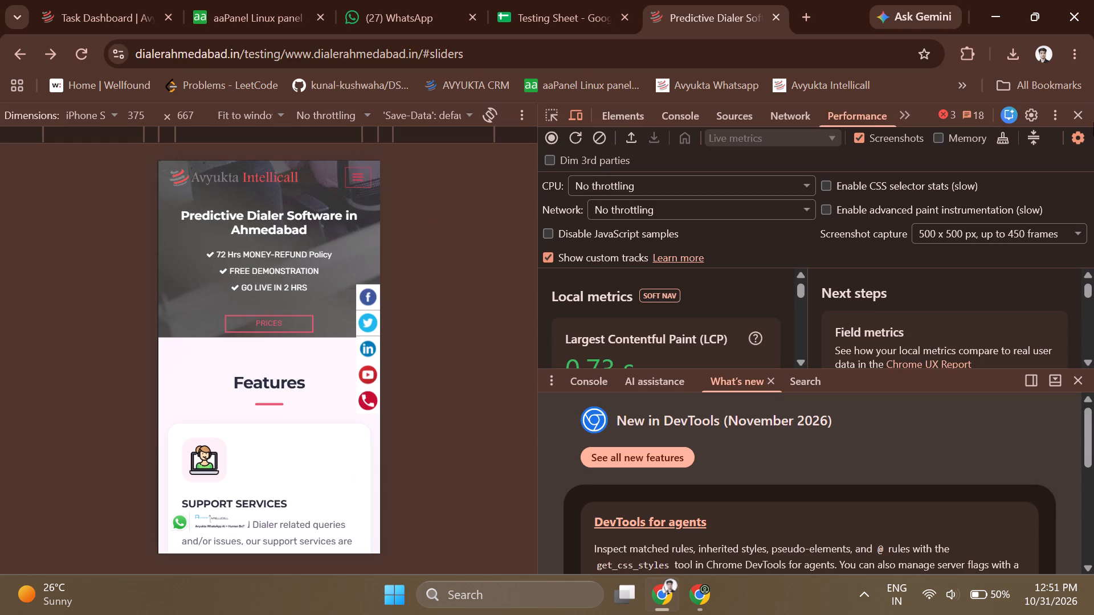
{"action": "left_click", "coordinate": [1084, 104]}
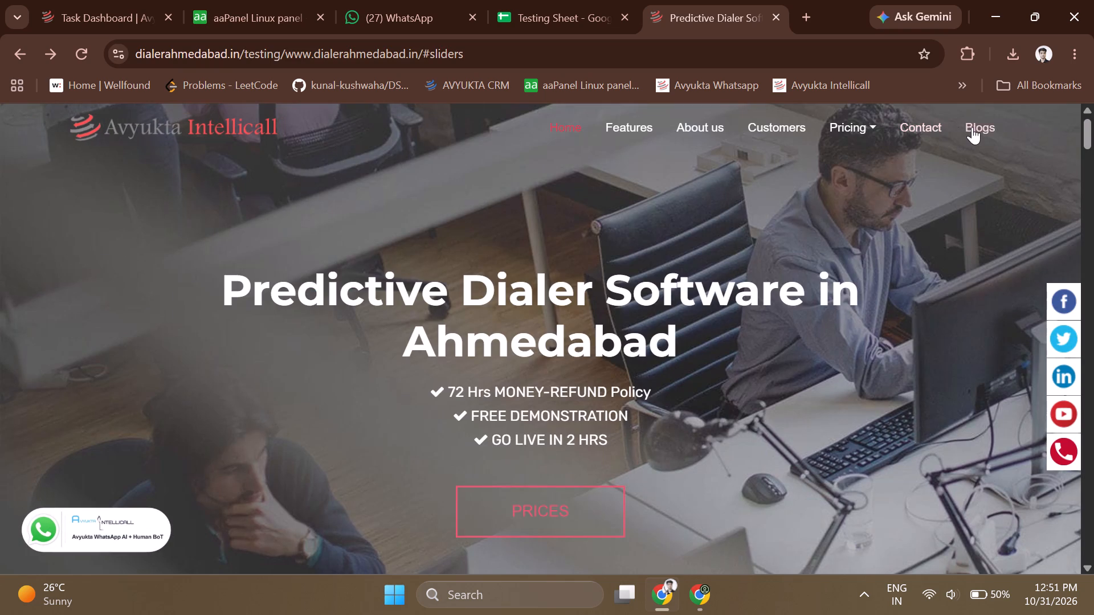
Try to submit the Contact form with the saved email address and phone number and the captcha answer 11.
{"action": "left_click", "coordinate": [906, 120]}
{"action": "left_click", "coordinate": [352, 273]}
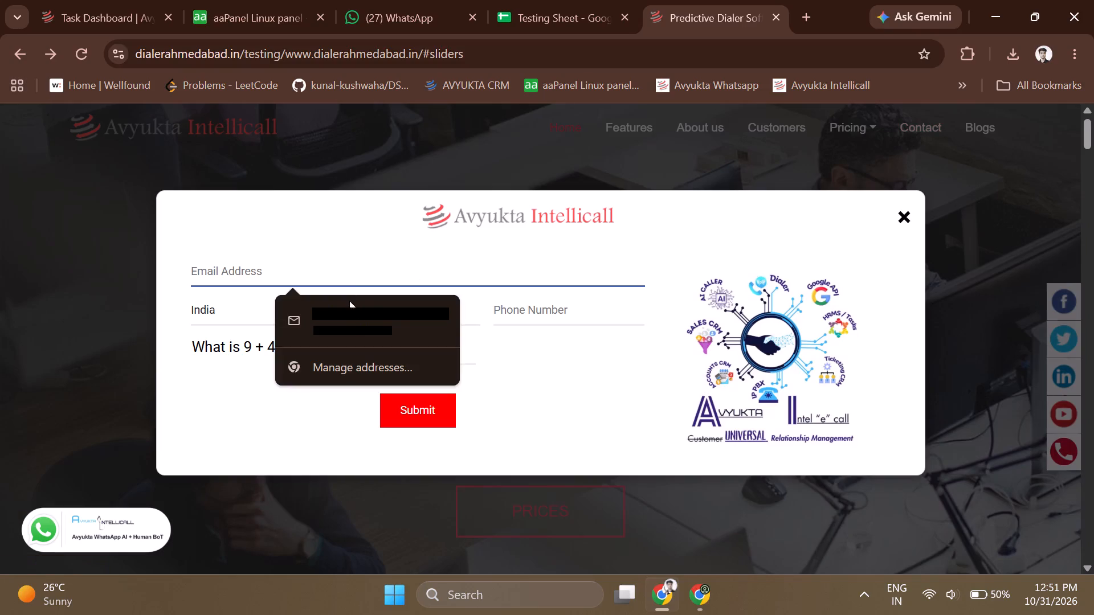
{"action": "left_click", "coordinate": [351, 311]}
{"action": "left_click", "coordinate": [388, 360]}
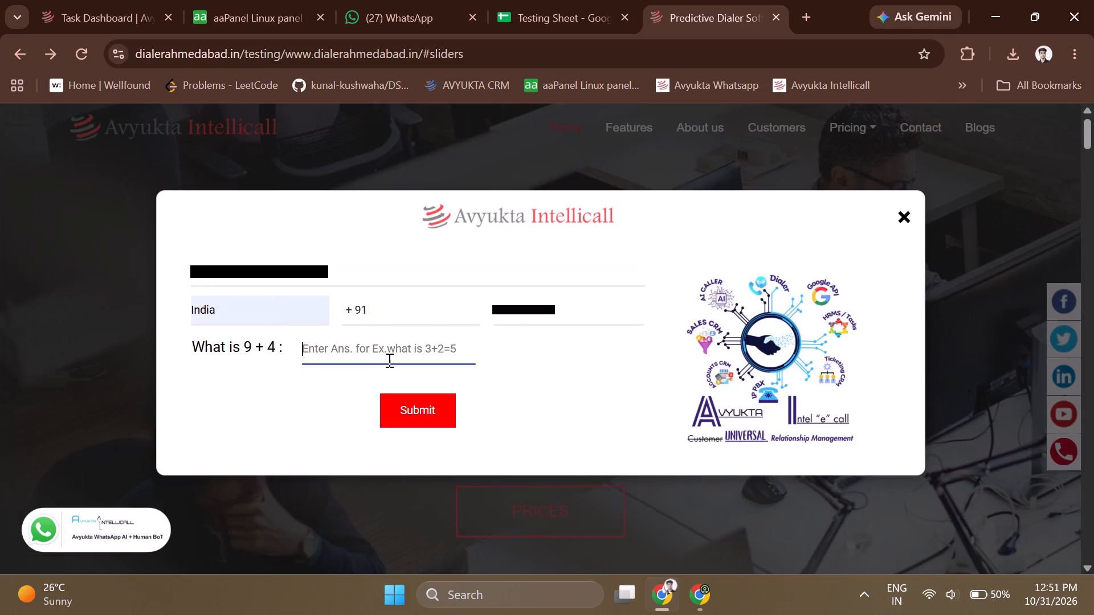
{"action": "type", "text": "11"}
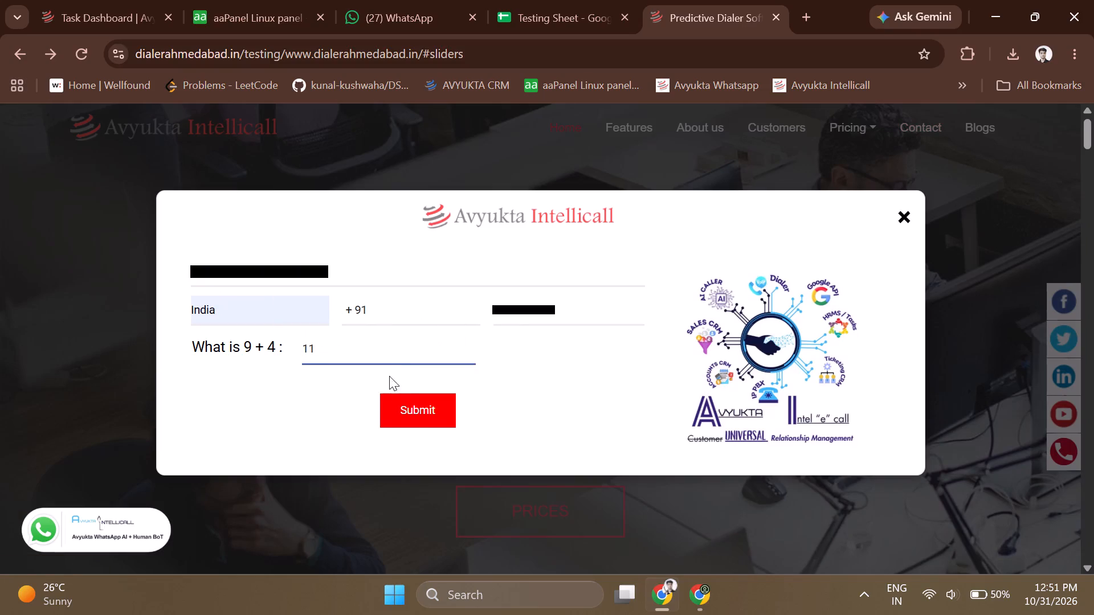
{"action": "left_click", "coordinate": [412, 411]}
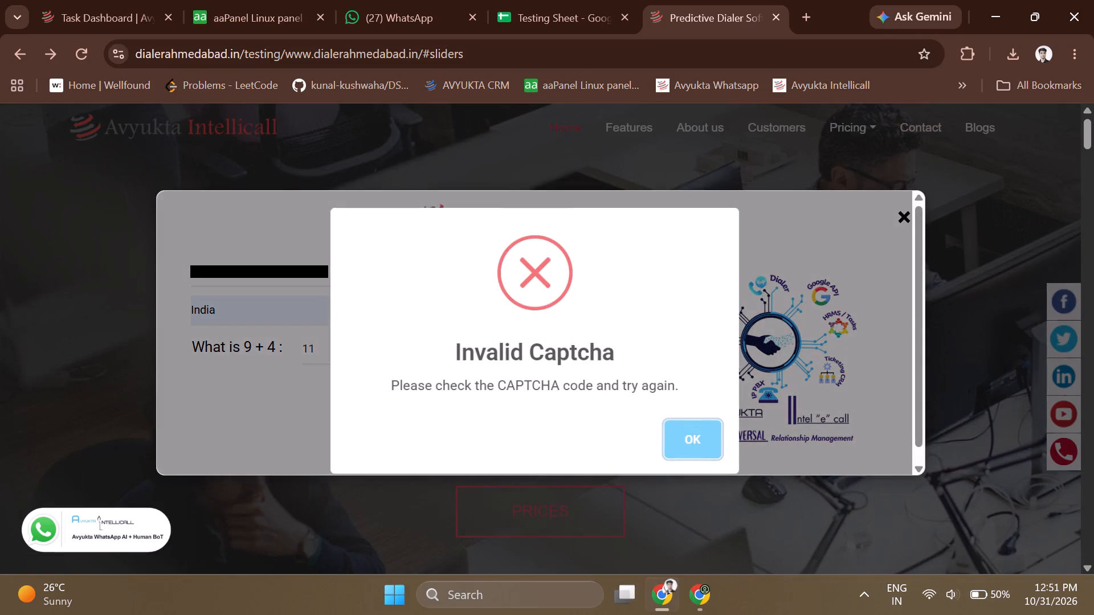
{"action": "left_click", "coordinate": [680, 436]}
Change the captcha answer to 13 and submit the Contact form's first stage.
{"action": "left_click", "coordinate": [342, 347]}
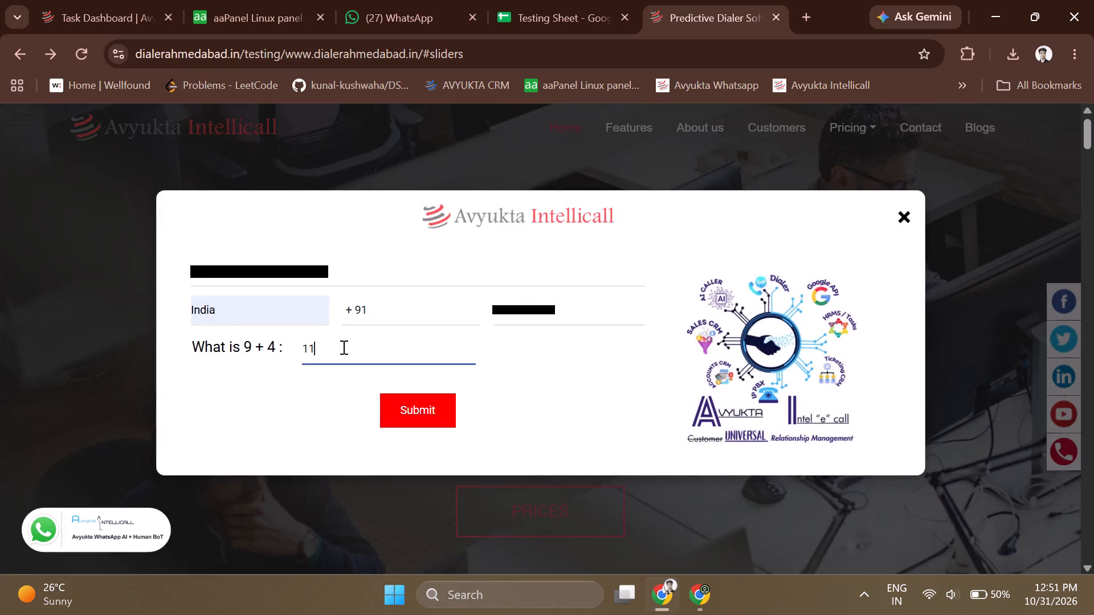
{"action": "key", "text": "BackSpace"}
{"action": "key", "text": "BackSpace"}
{"action": "key", "text": "BackSpace"}
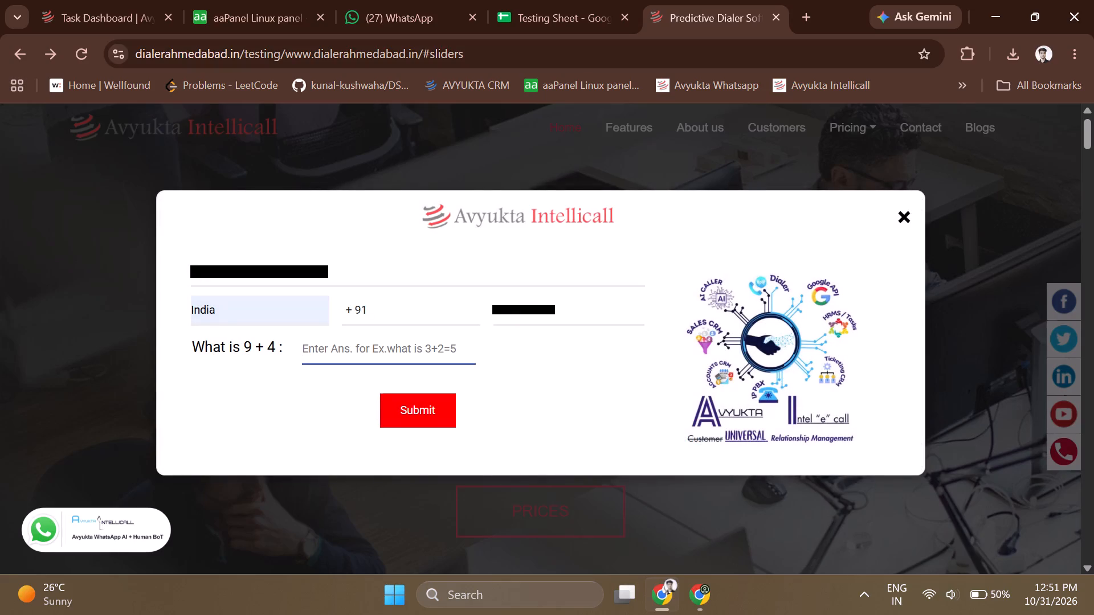
{"action": "type", "text": "13"}
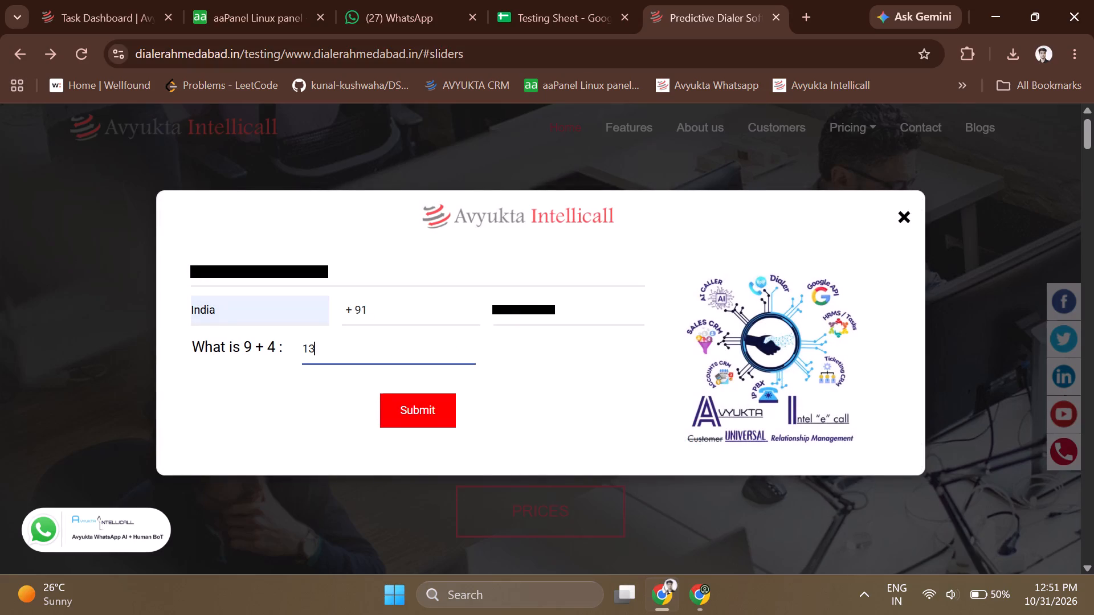
{"action": "left_click", "coordinate": [423, 404]}
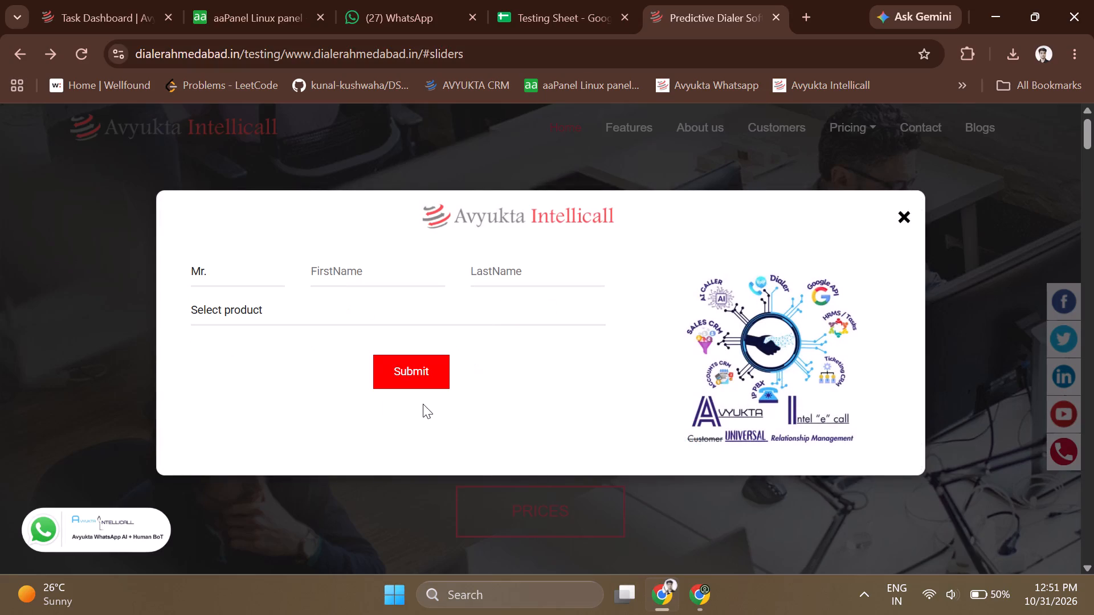
Fill in the saved first and last name, choose "BPO/ Call Center/ Dialer / Telco", examine the extra fields, and close the form unsubmitted.
{"action": "left_click", "coordinate": [382, 274]}
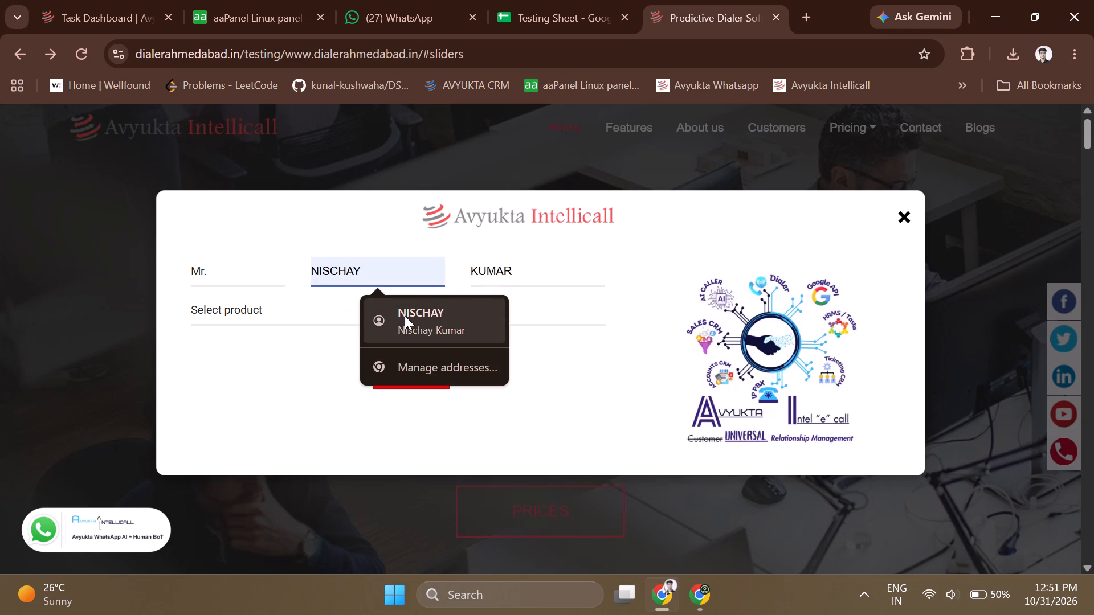
{"action": "left_click", "coordinate": [405, 315]}
{"action": "left_click", "coordinate": [372, 311]}
{"action": "left_click", "coordinate": [296, 352]}
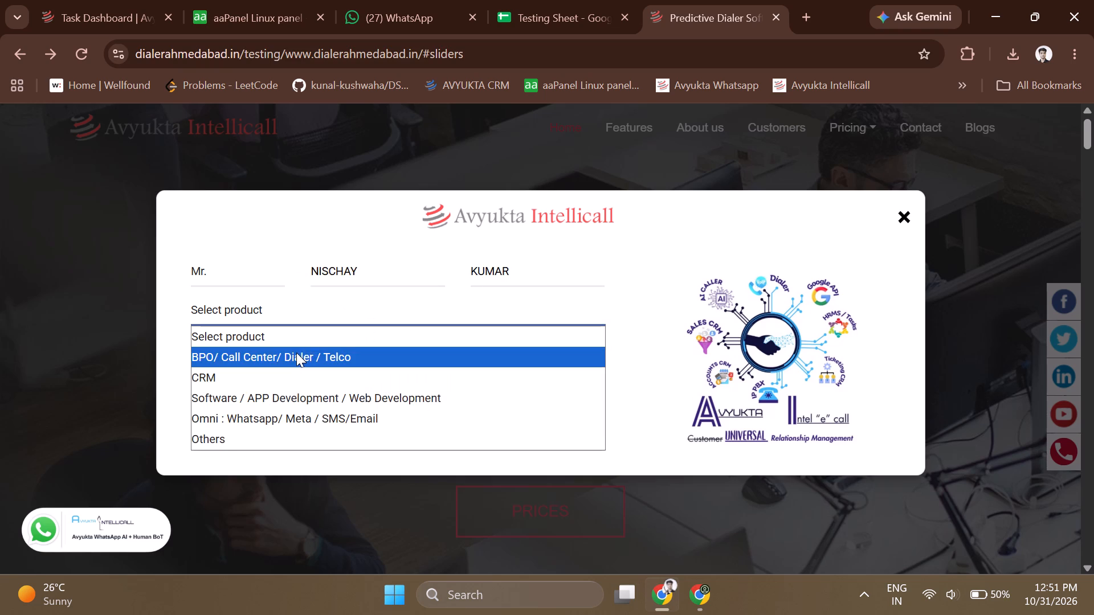
{"action": "scroll", "coordinate": [709, 420], "scroll_direction": "down", "scroll_amount": 9}
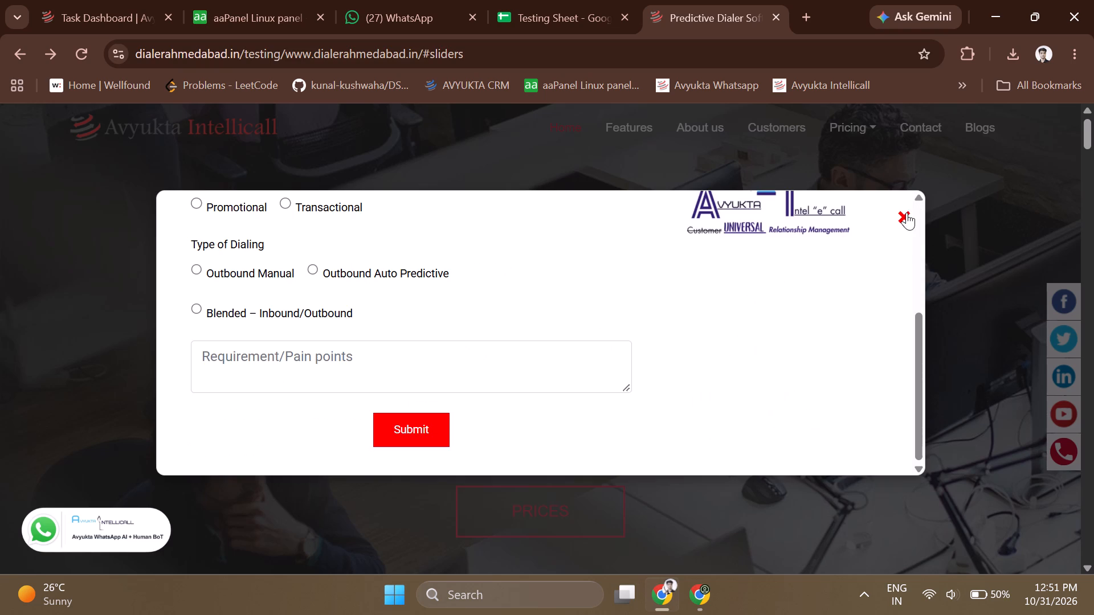
{"action": "left_click", "coordinate": [905, 212]}
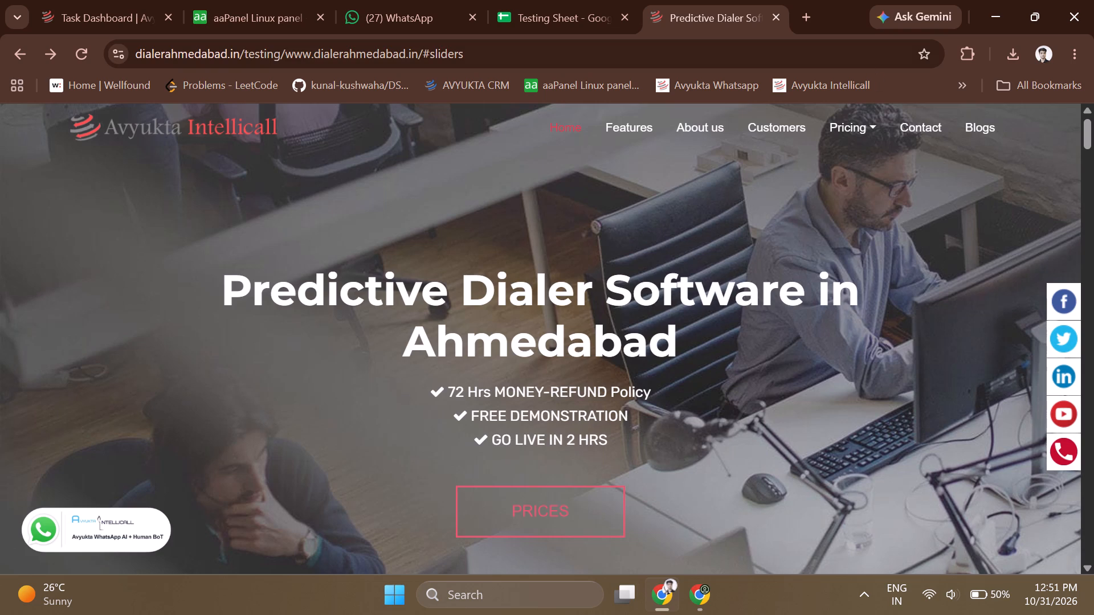
Review the home page sections from the features through the FAQ, and return to the pricing plans.
{"action": "scroll", "coordinate": [395, 313], "scroll_direction": "down", "scroll_amount": 7}
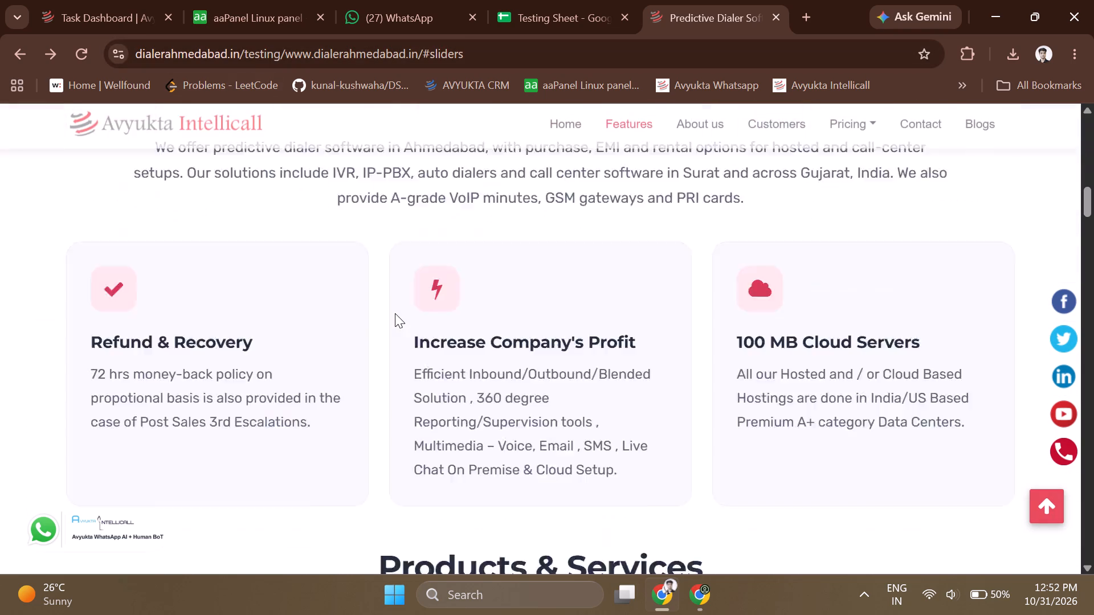
{"action": "scroll", "coordinate": [395, 313], "scroll_direction": "down", "scroll_amount": 14}
{"action": "scroll", "coordinate": [395, 313], "scroll_direction": "down", "scroll_amount": 7}
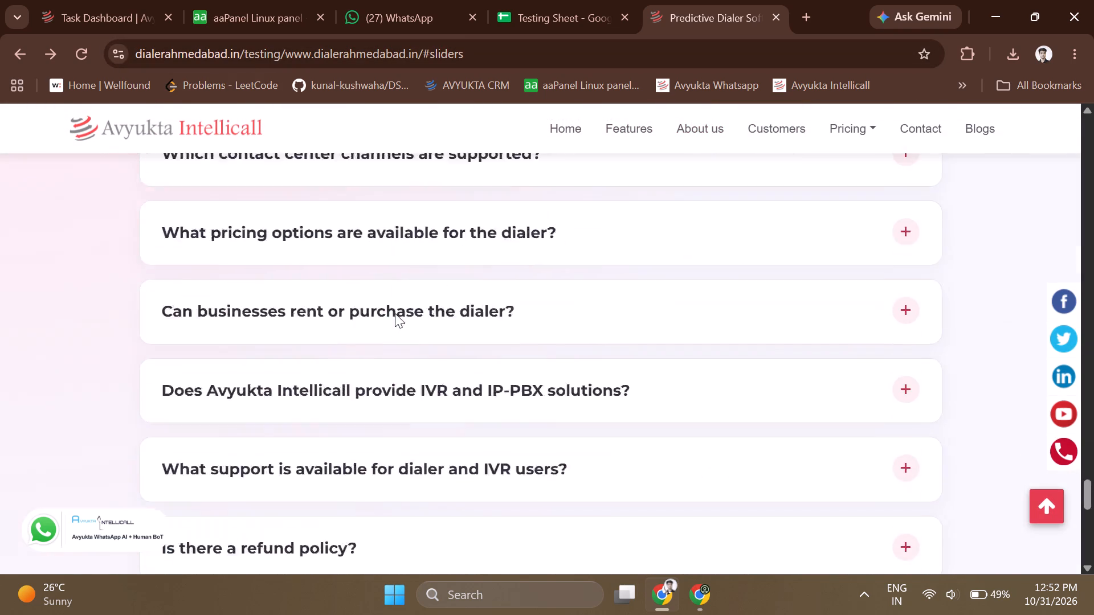
{"action": "scroll", "coordinate": [395, 313], "scroll_direction": "up", "scroll_amount": 16}
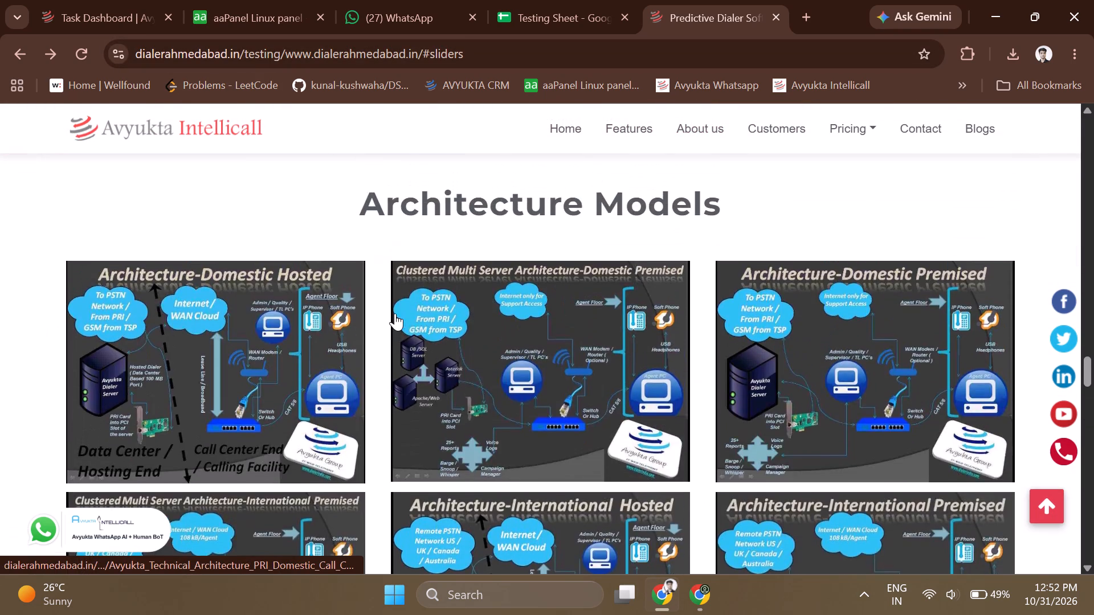
{"action": "scroll", "coordinate": [395, 313], "scroll_direction": "up", "scroll_amount": 1}
{"action": "scroll", "coordinate": [422, 321], "scroll_direction": "down", "scroll_amount": 3}
Check the SEAT WISE PRICES enquiry form on the middle and 720 INR plans, close it unsubmitted each time, and return to the home banner.
{"action": "left_click", "coordinate": [483, 400]}
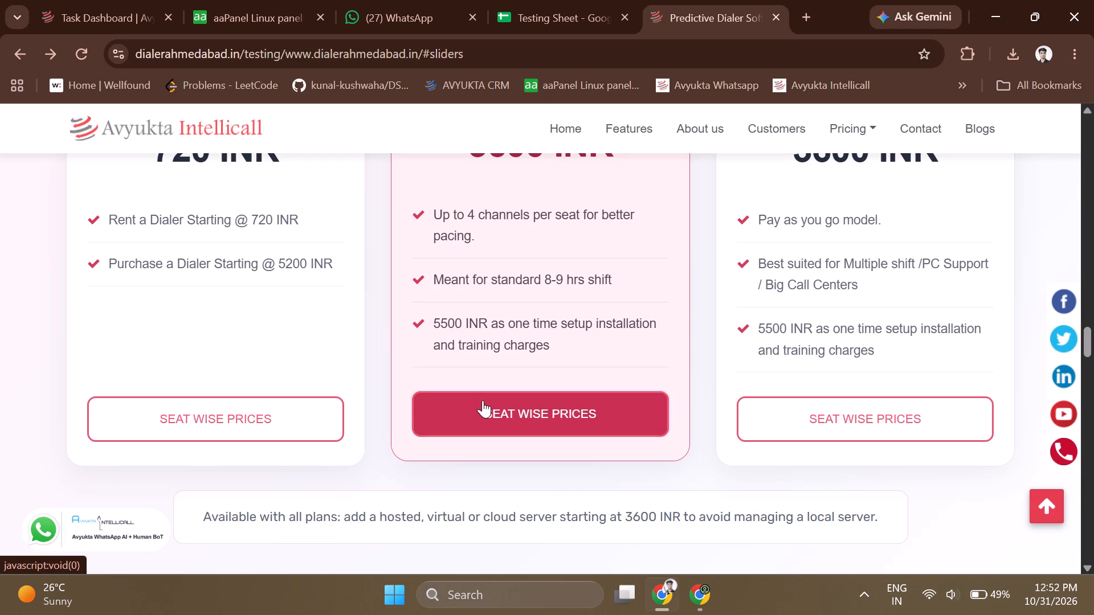
{"action": "scroll", "coordinate": [811, 268], "scroll_direction": "down", "scroll_amount": 5}
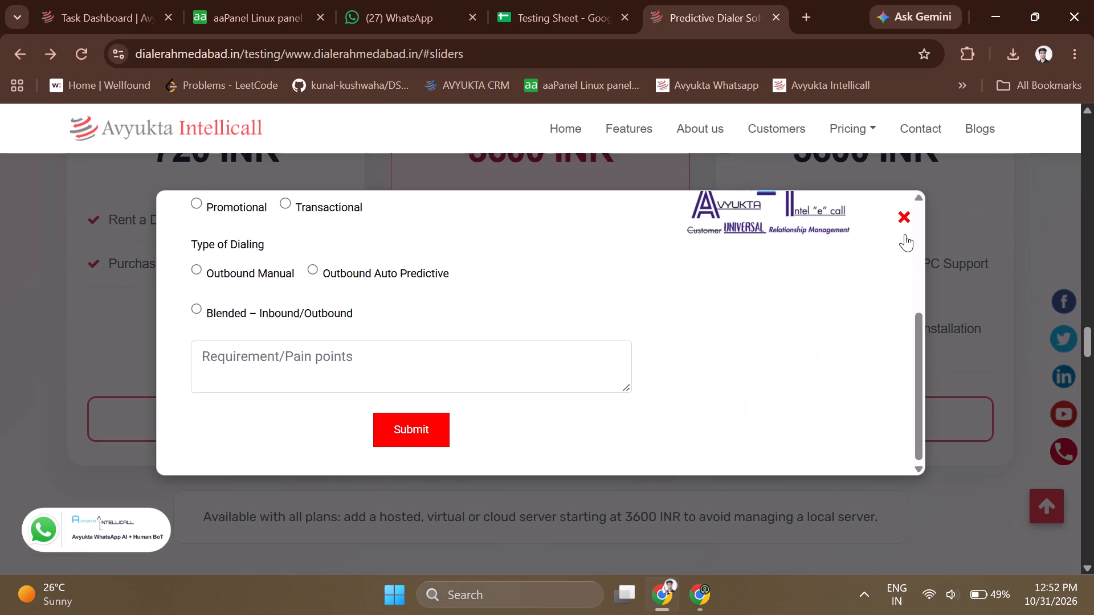
{"action": "left_click", "coordinate": [904, 226]}
{"action": "left_click", "coordinate": [193, 412]}
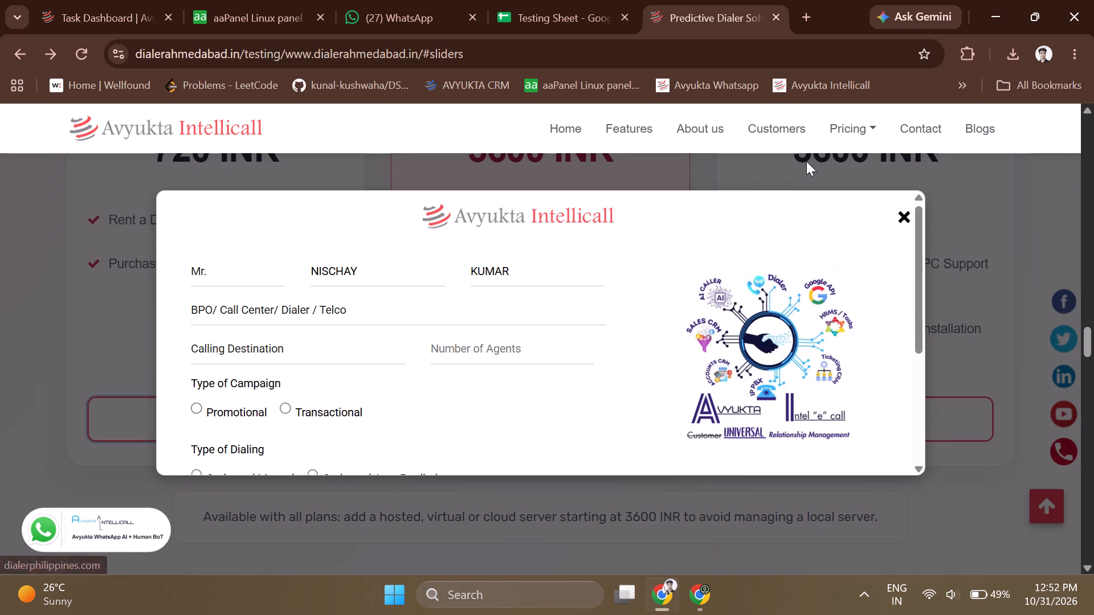
{"action": "left_click", "coordinate": [903, 220]}
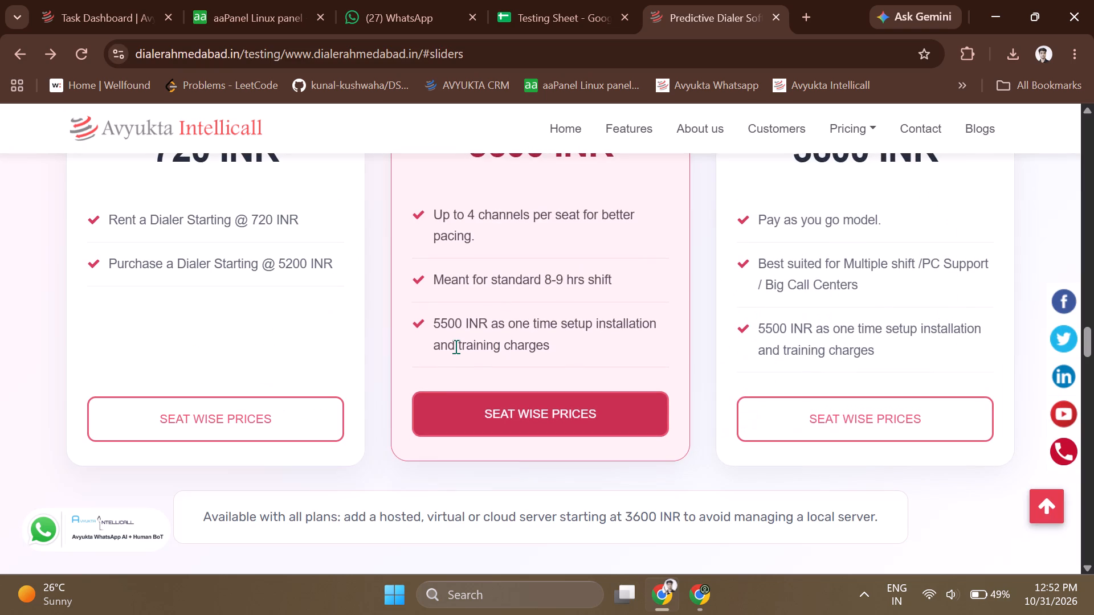
{"action": "scroll", "coordinate": [455, 346], "scroll_direction": "up", "scroll_amount": 20}
{"action": "scroll", "coordinate": [455, 346], "scroll_direction": "up", "scroll_amount": 10}
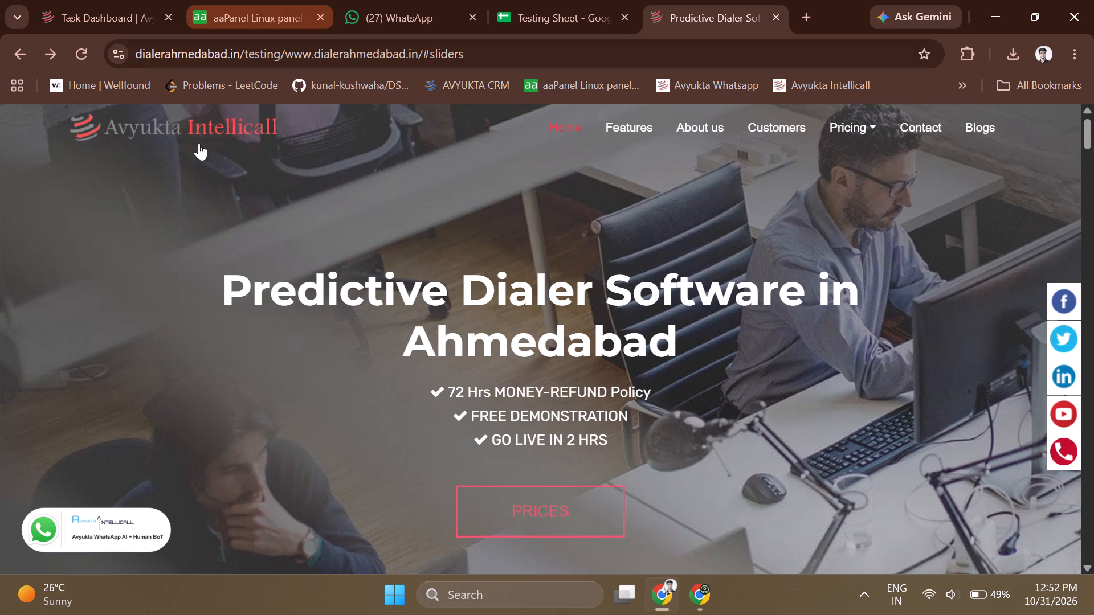
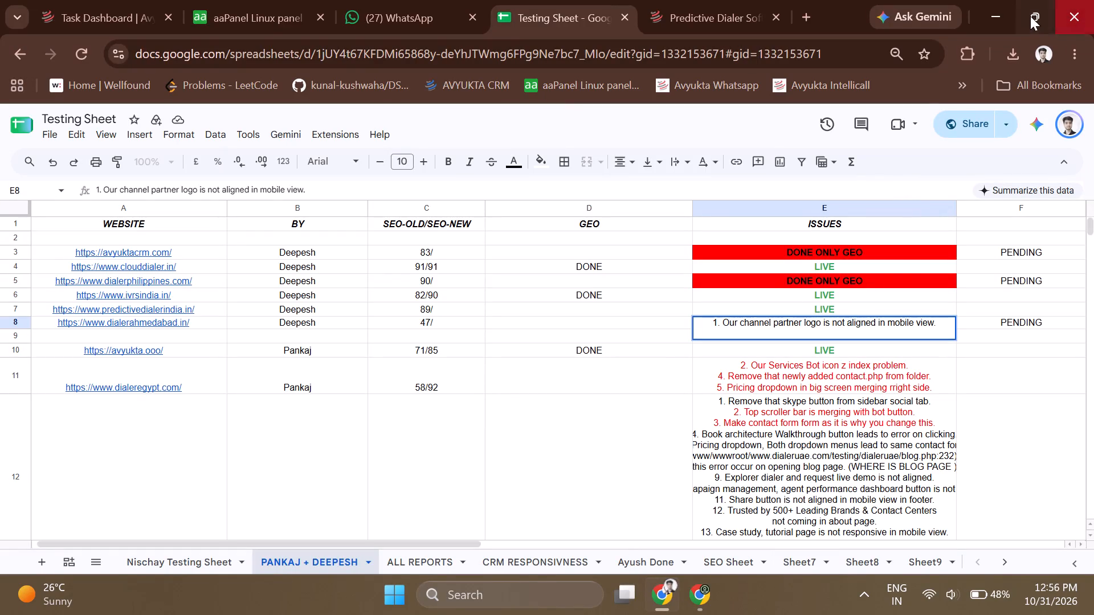
Minimize the open browser windows and launch Kuro from the desktop.
{"action": "left_click", "coordinate": [996, 16]}
{"action": "left_click", "coordinate": [996, 16]}
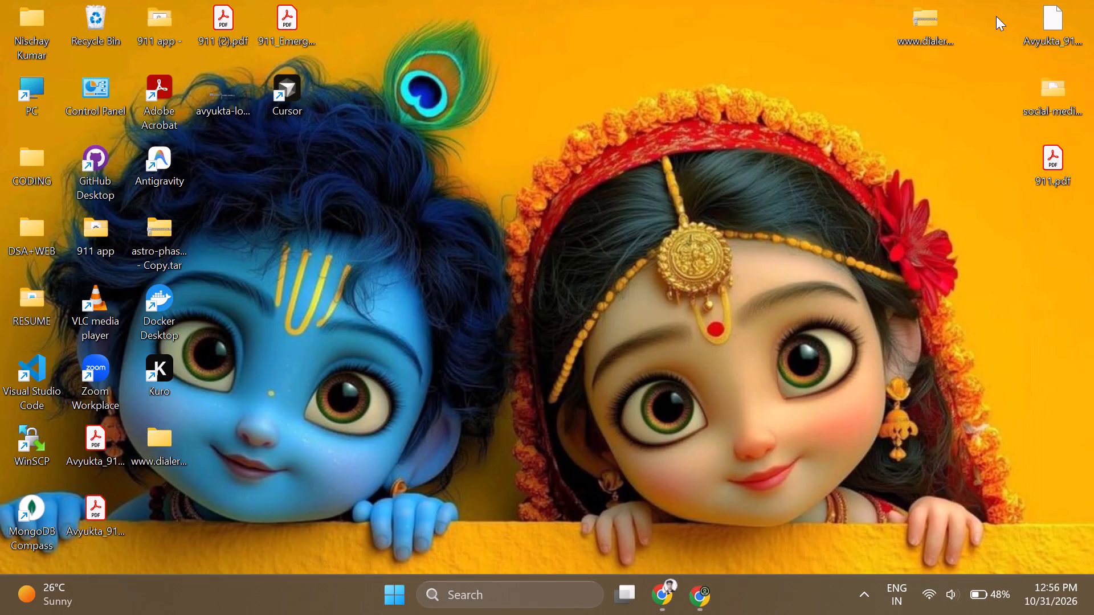
{"action": "double_click", "coordinate": [178, 364]}
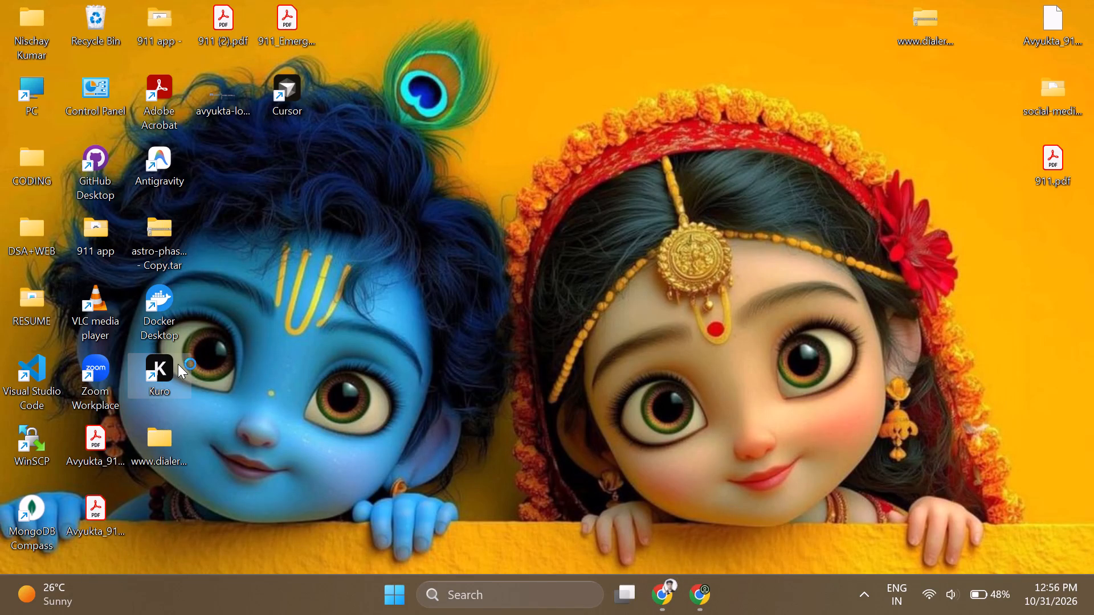